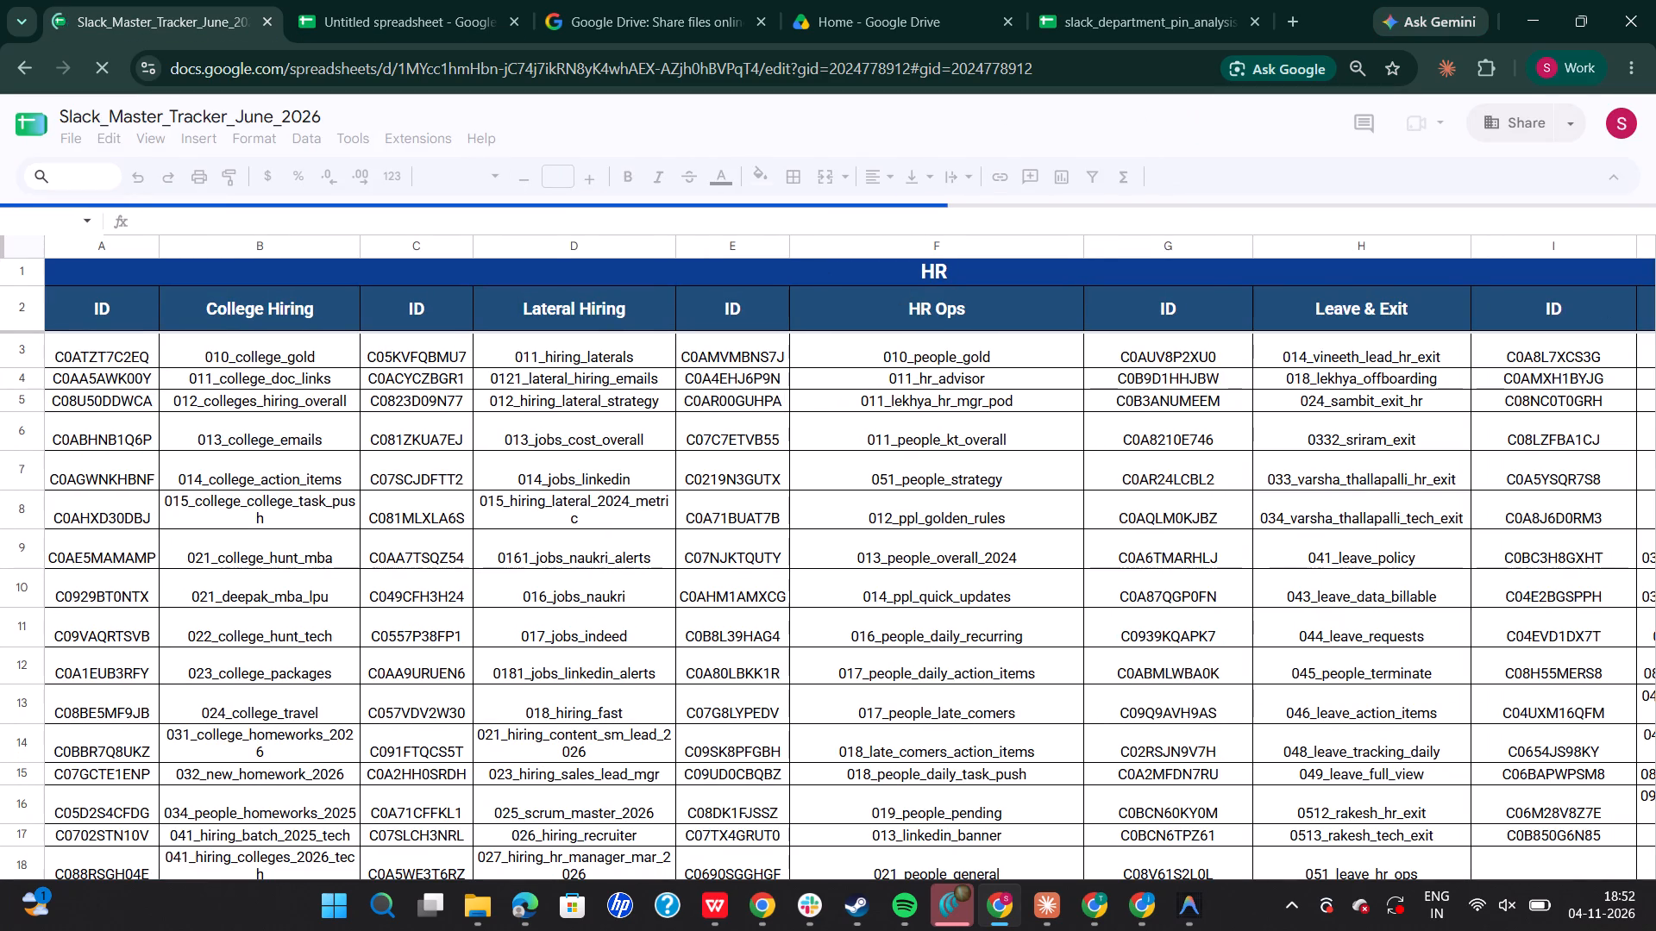
scroll(572, 604, "down", 1)
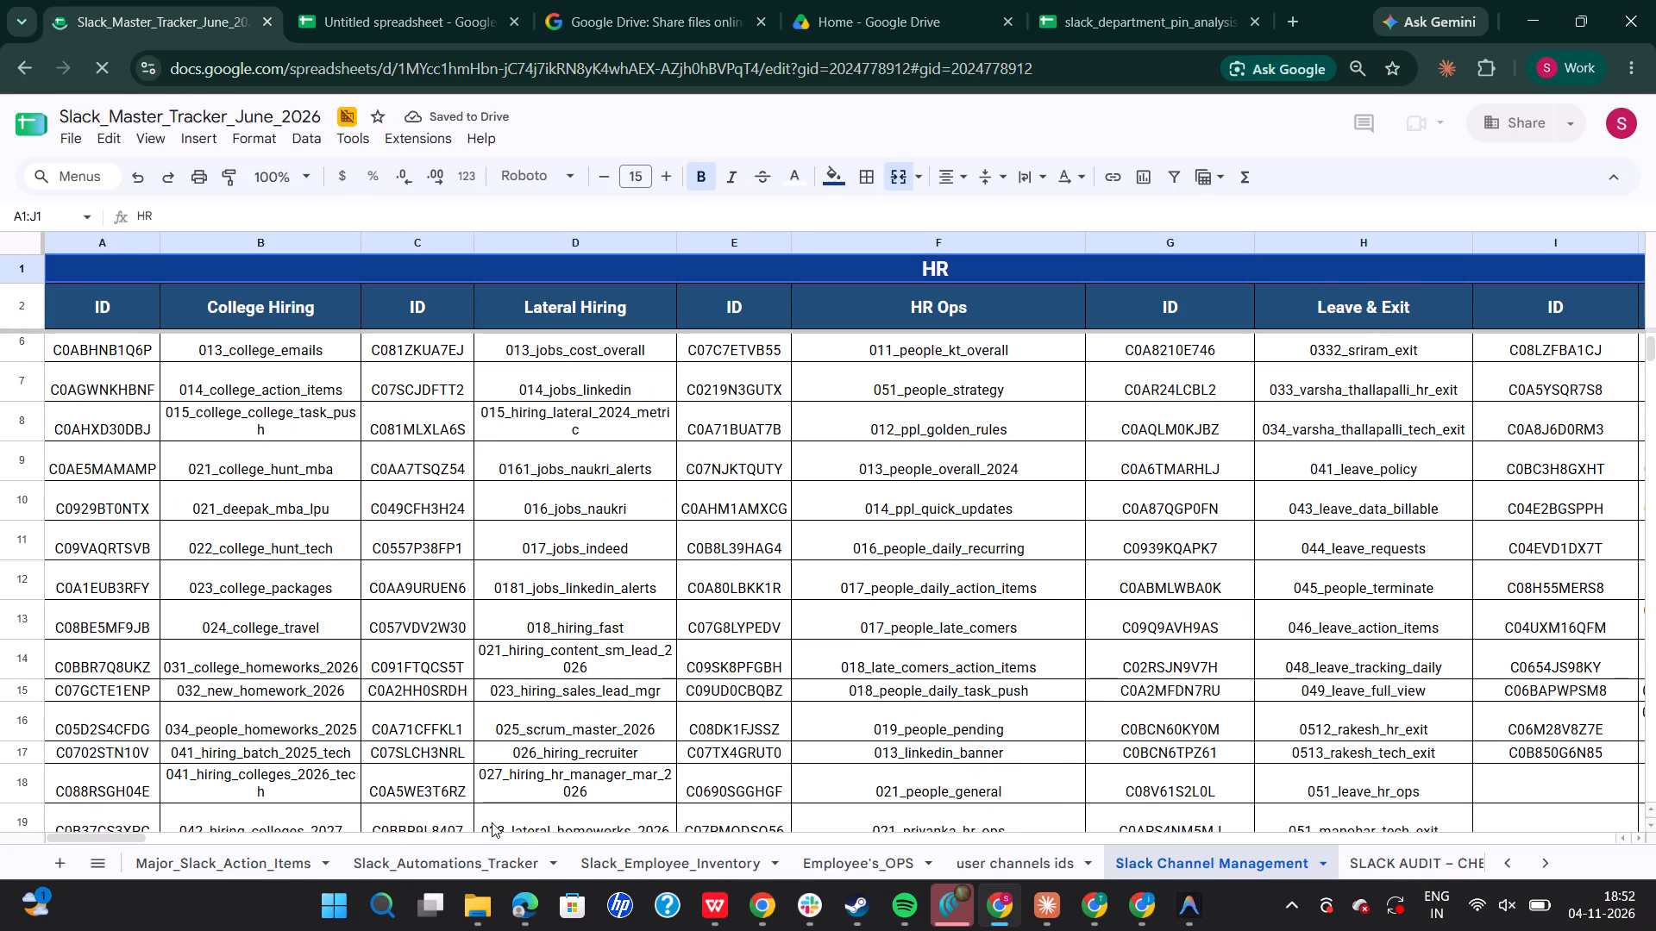
left_click(257, 868)
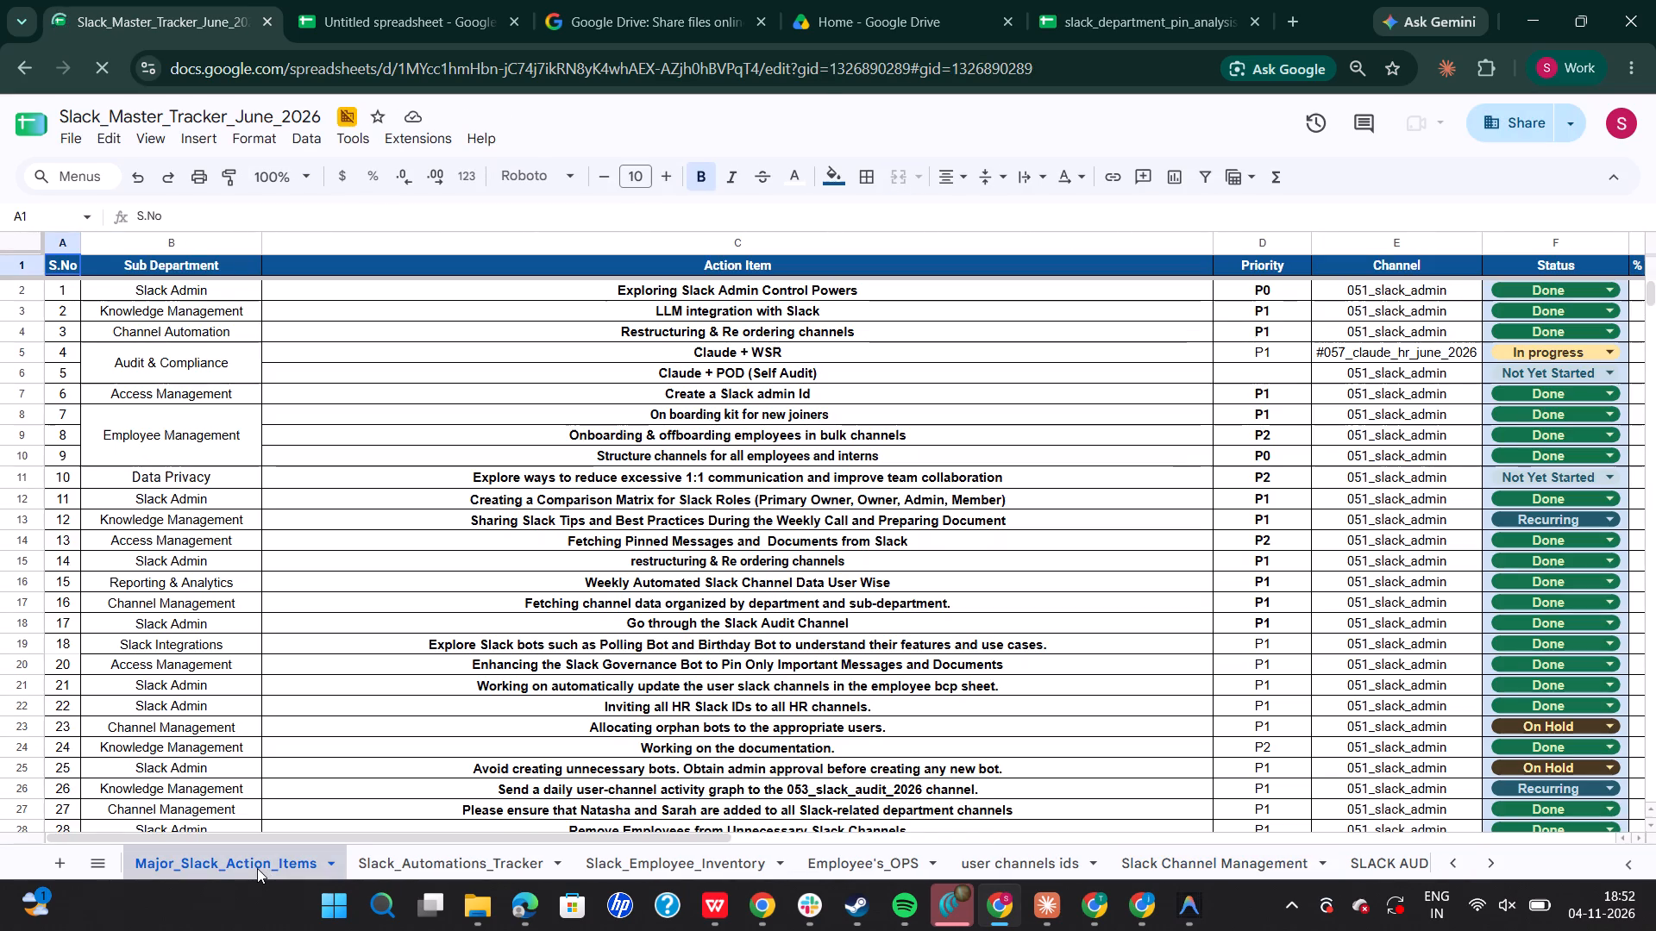
scroll(722, 696, "down", 7)
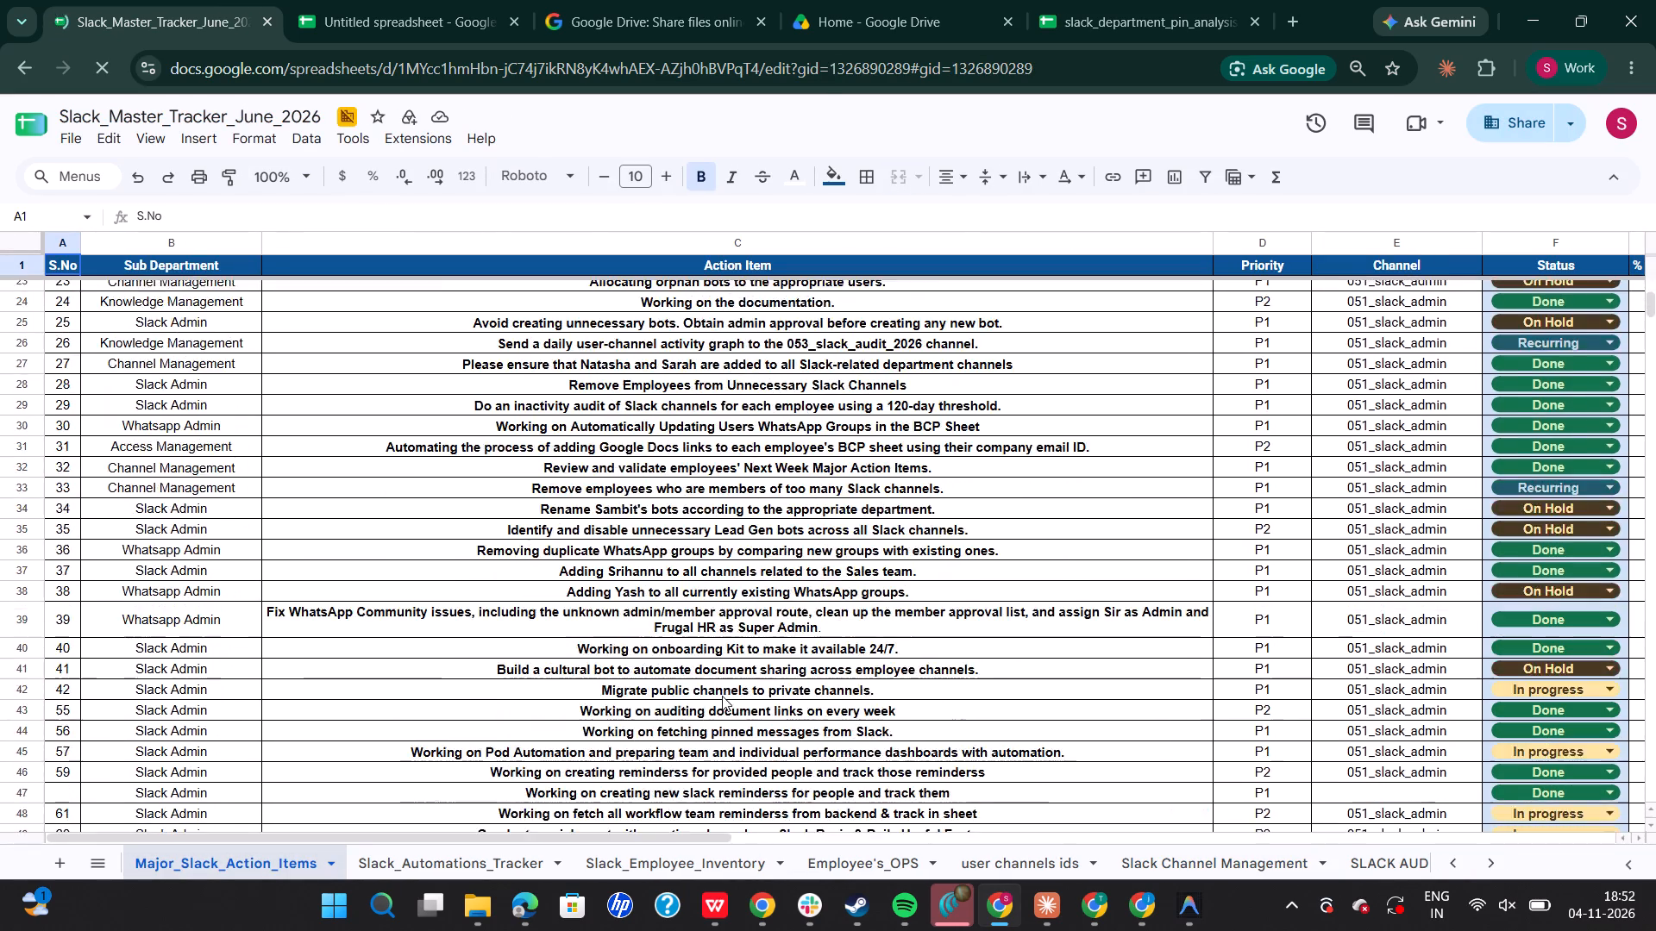
scroll(722, 696, "down", 6)
scroll(722, 696, "left", 2)
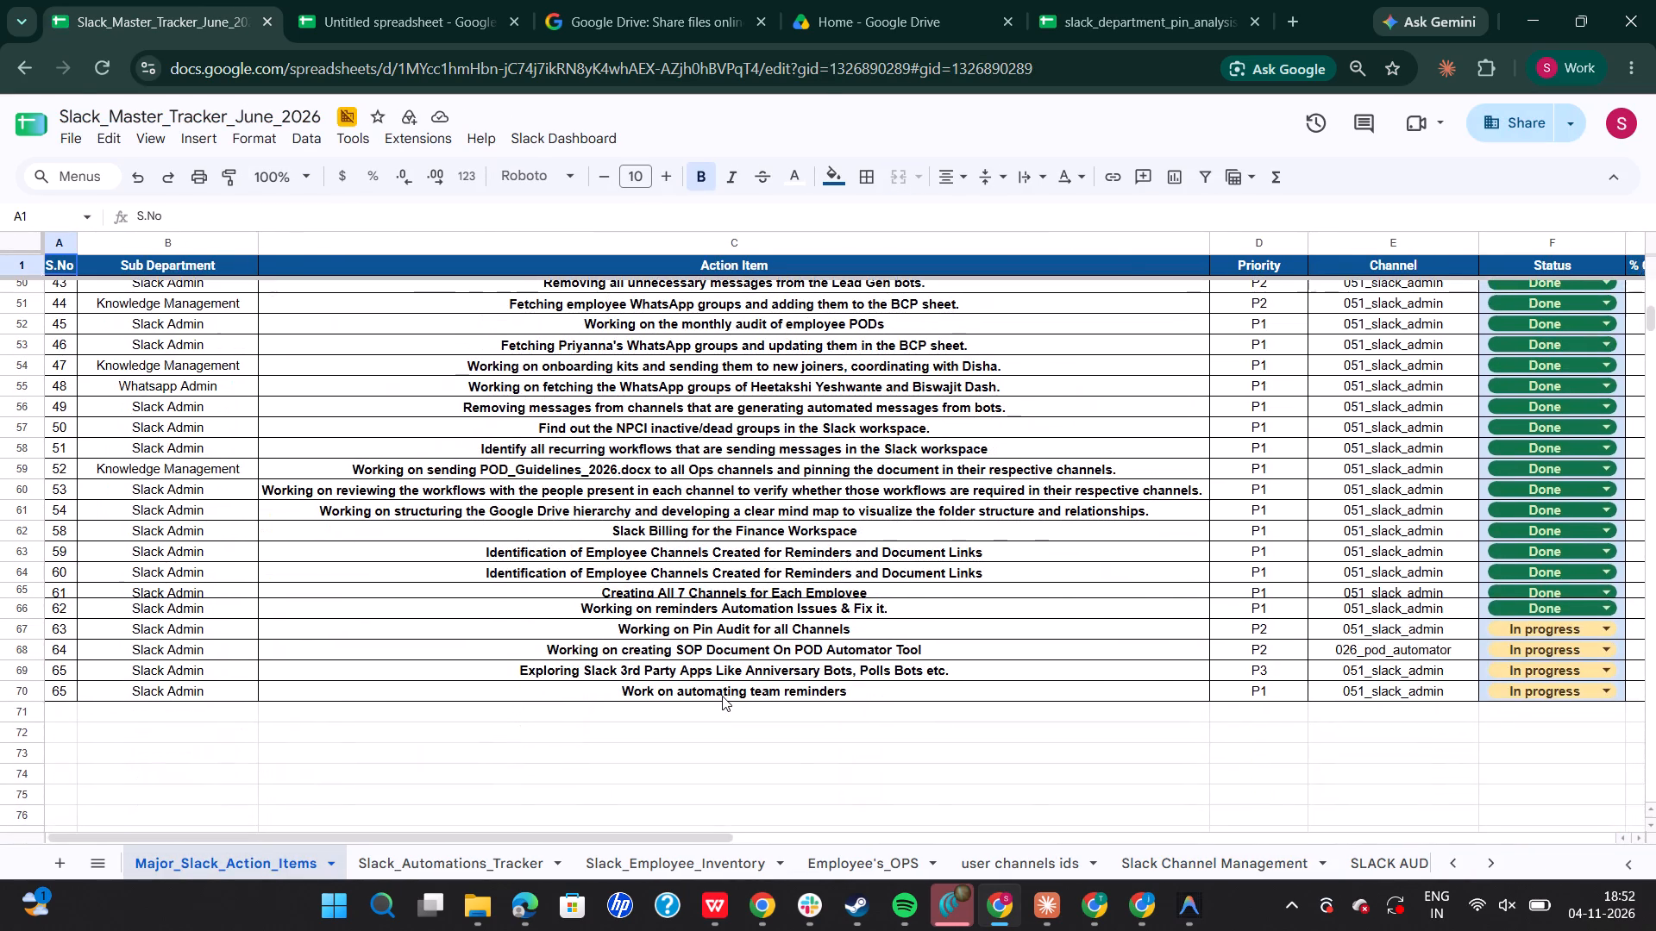
scroll(722, 696, "left", 3)
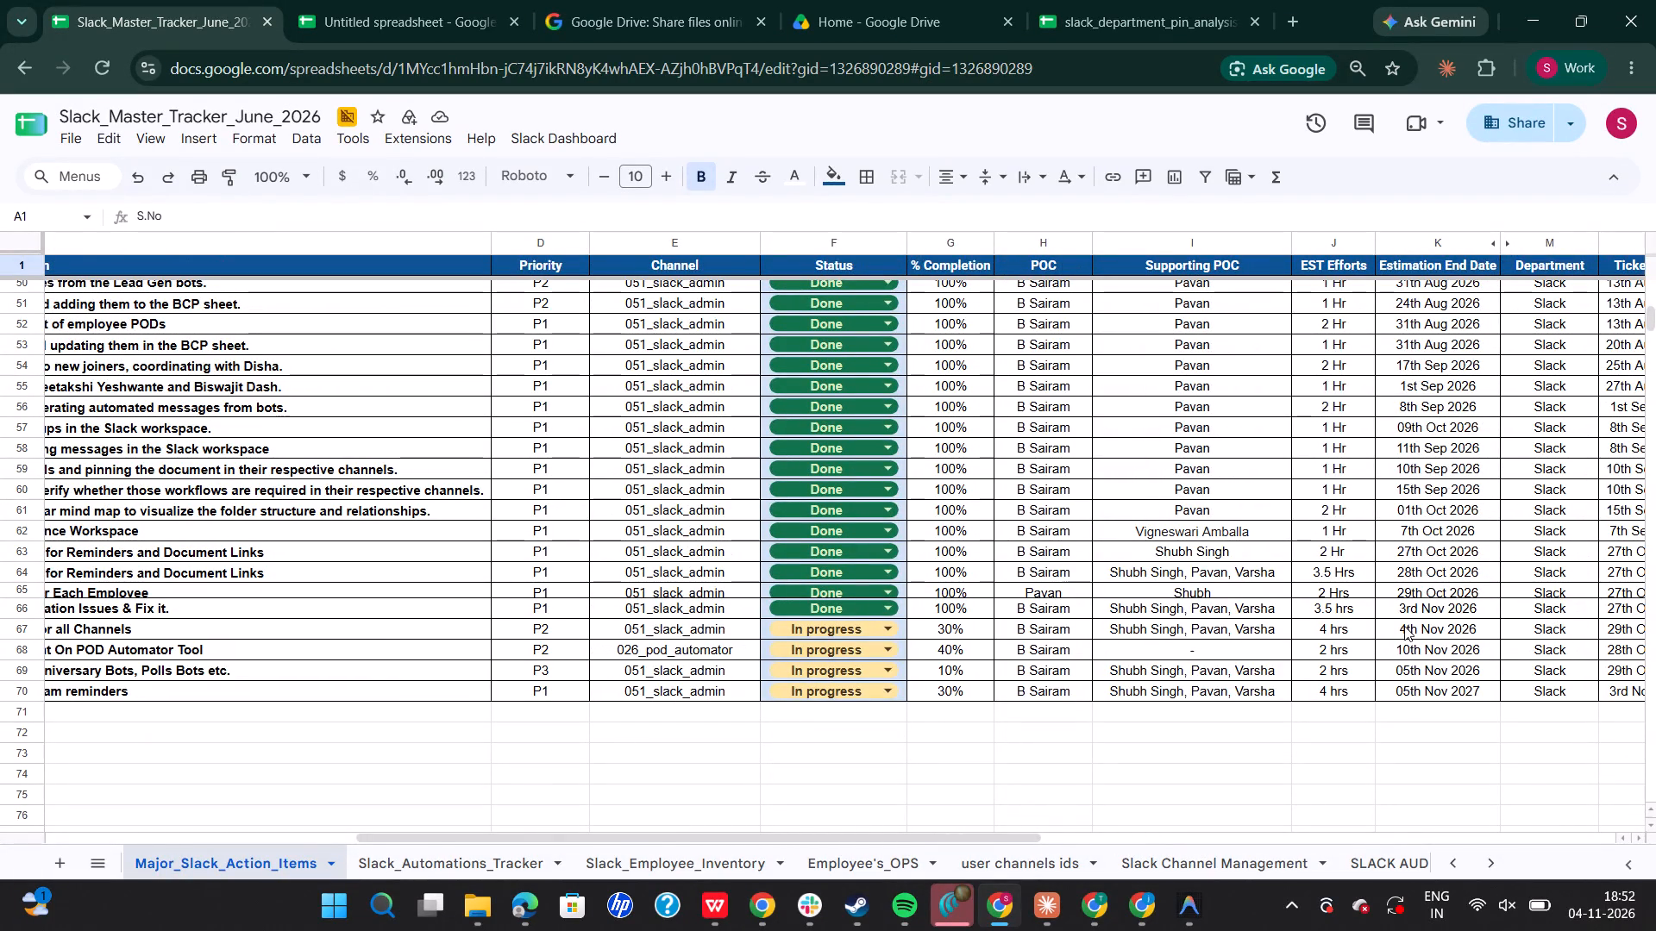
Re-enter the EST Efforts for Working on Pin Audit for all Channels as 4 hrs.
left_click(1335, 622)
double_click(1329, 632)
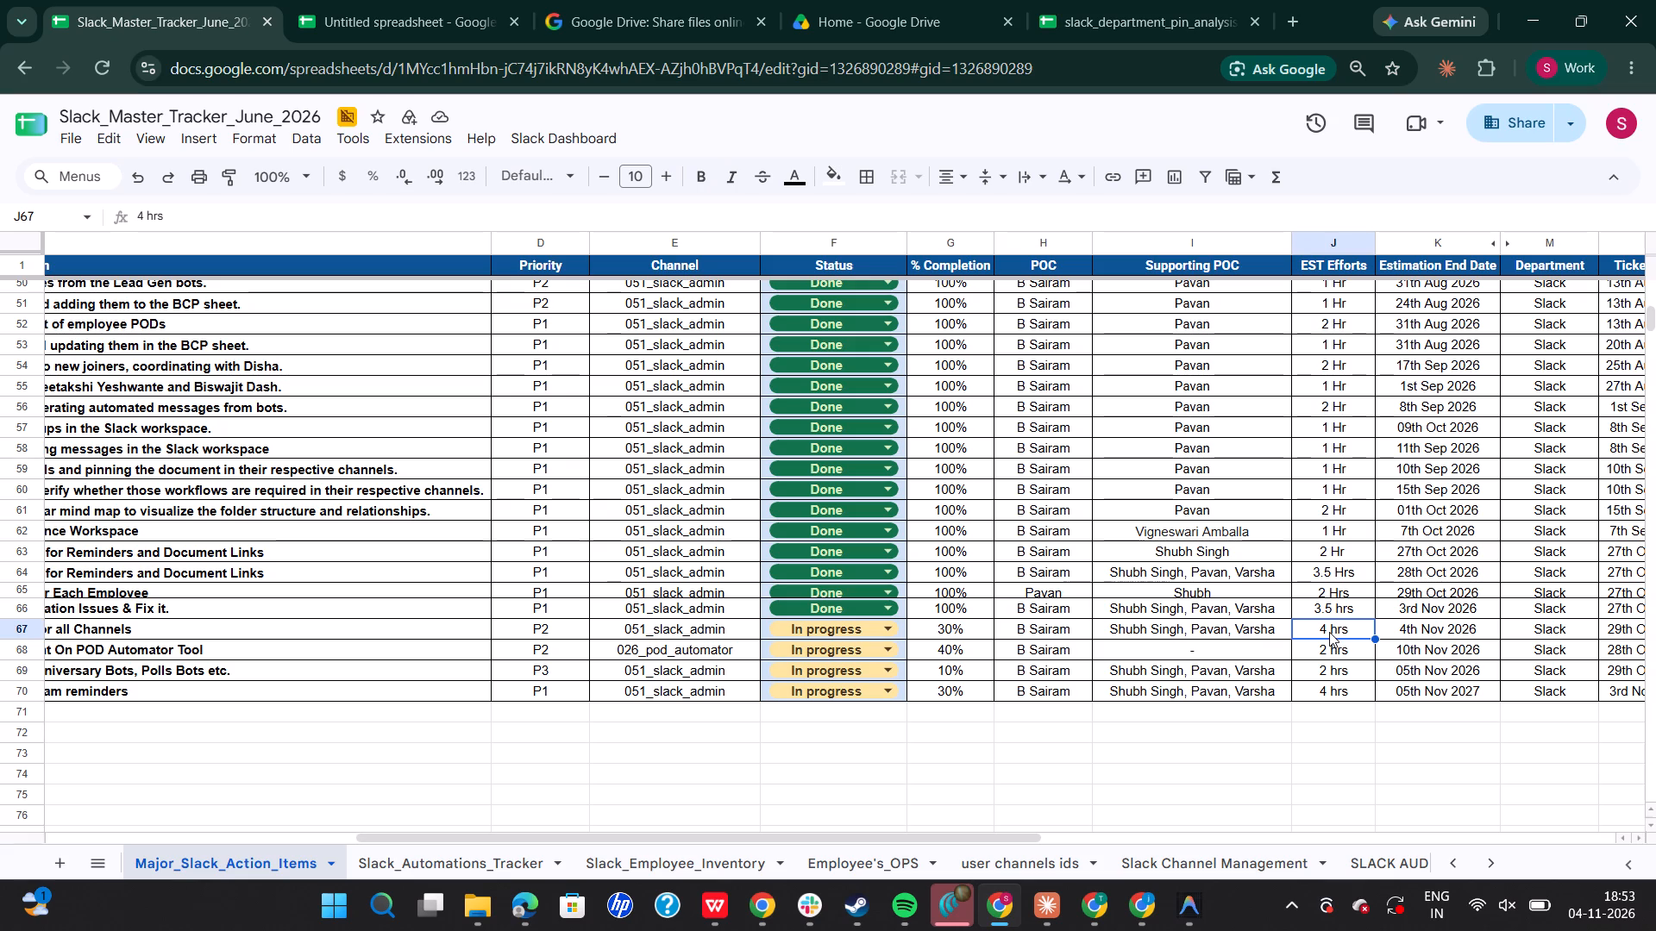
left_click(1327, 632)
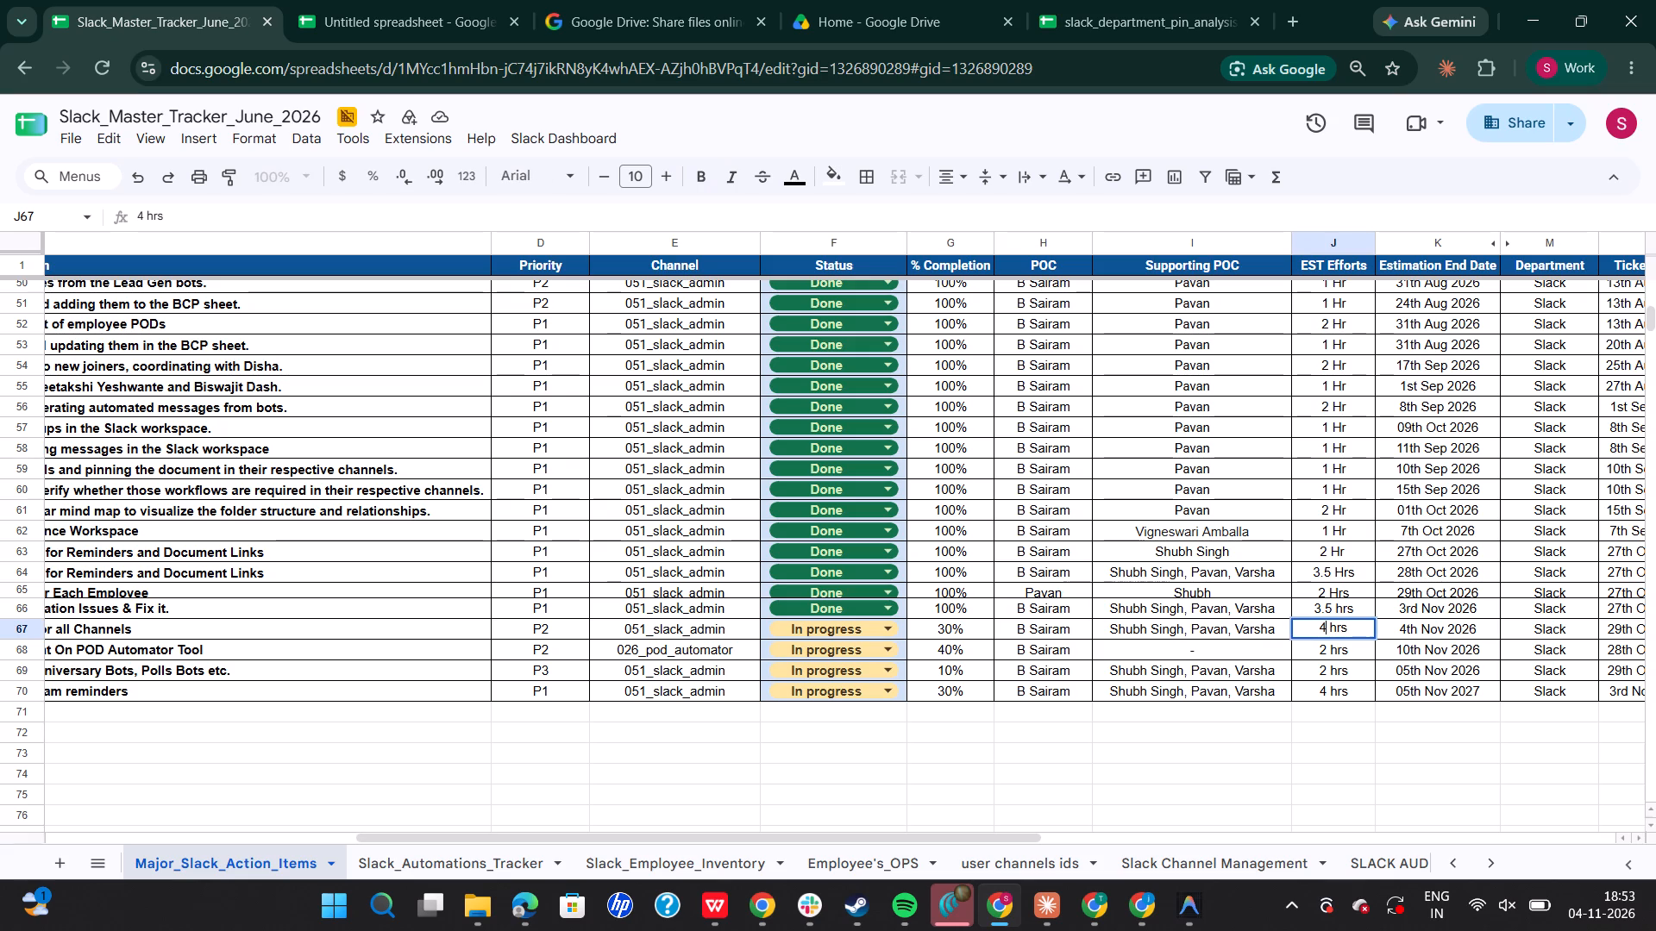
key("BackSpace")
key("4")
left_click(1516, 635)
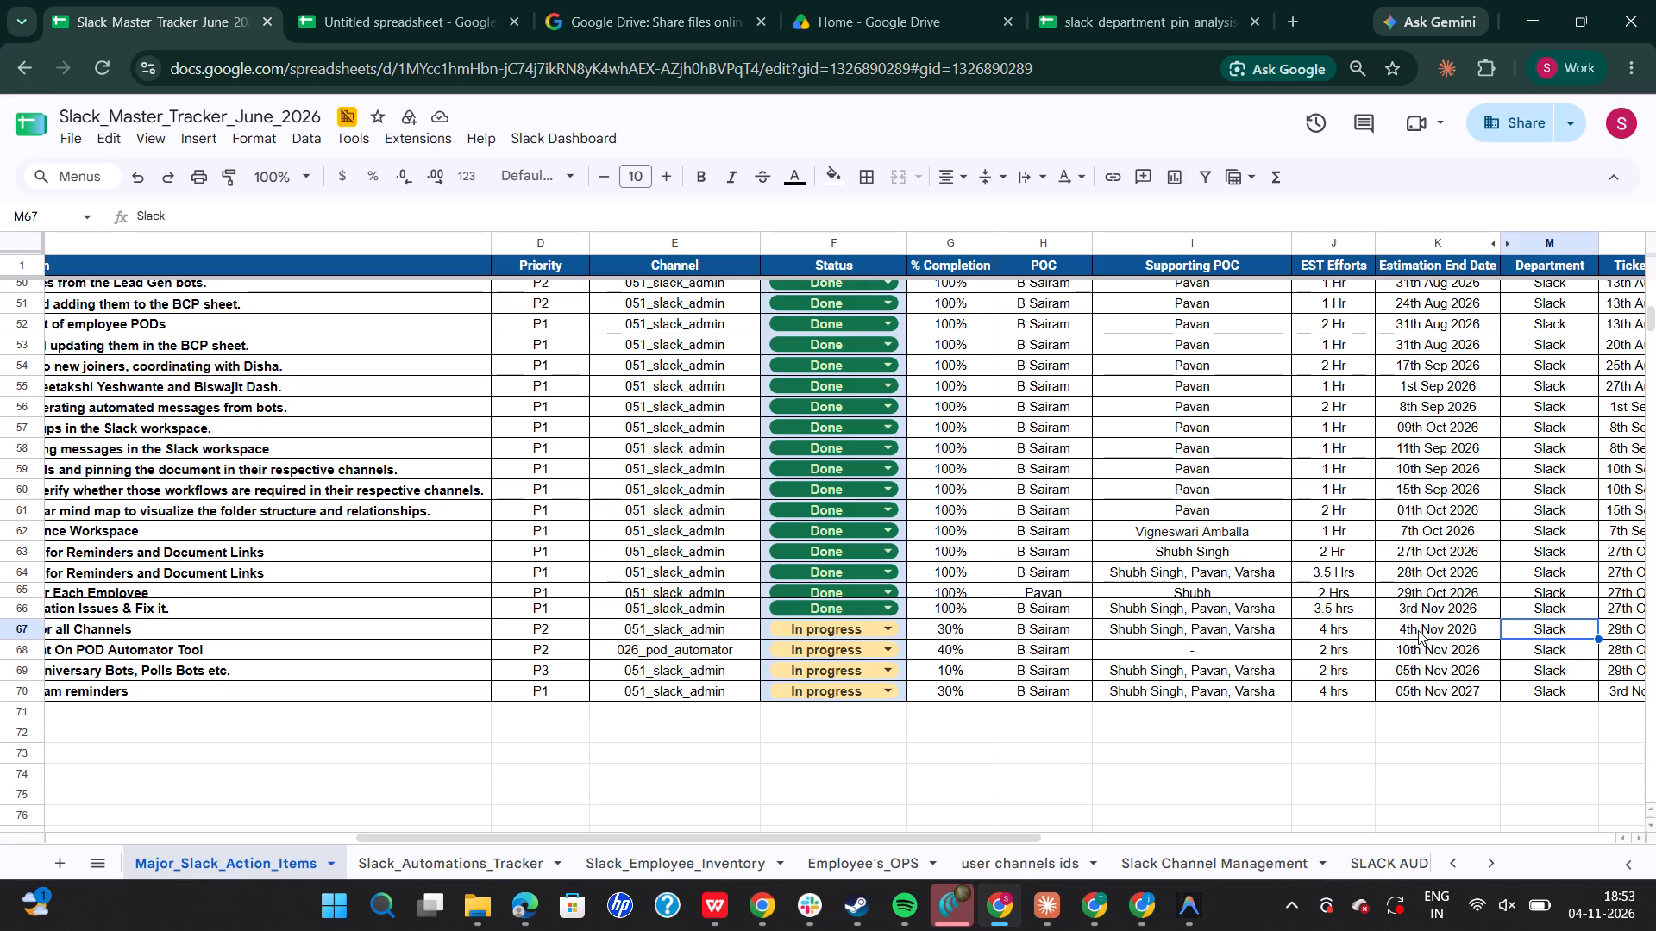
Set the Estimation End Date of Working on Pin Audit for all Channels to 06th Nov 2026.
left_click(1408, 630)
left_click(1408, 630)
left_click(1408, 630)
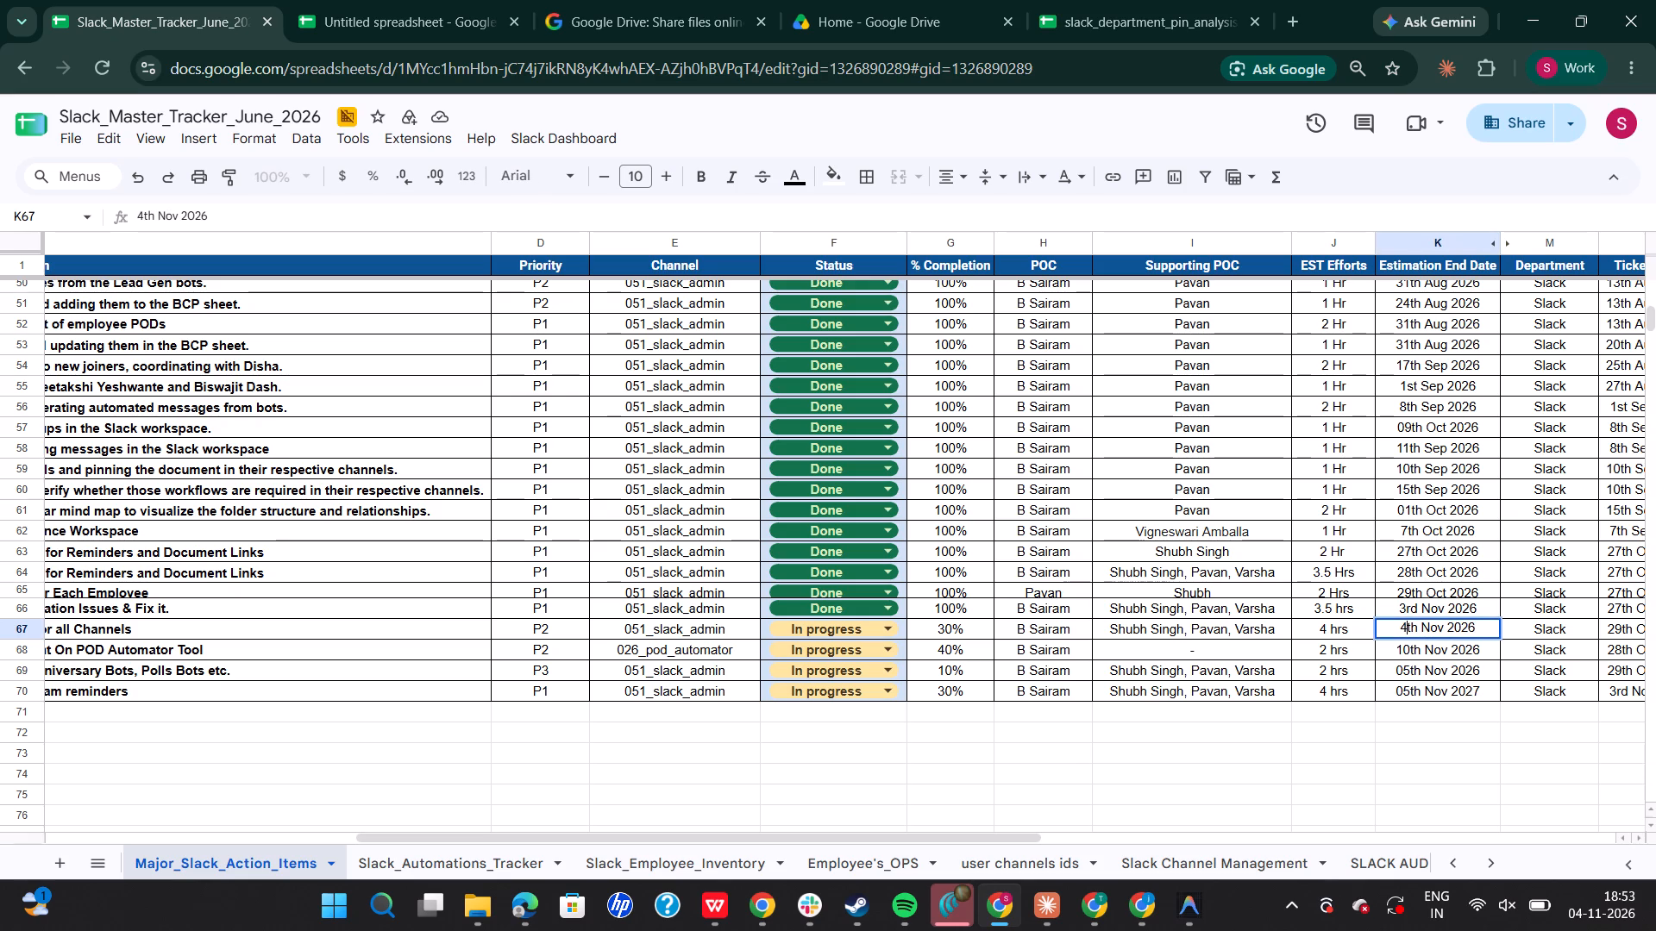
key("BackSpace")
key("6")
key("BackSpace")
type("06")
scroll(1324, 717, "right", 3)
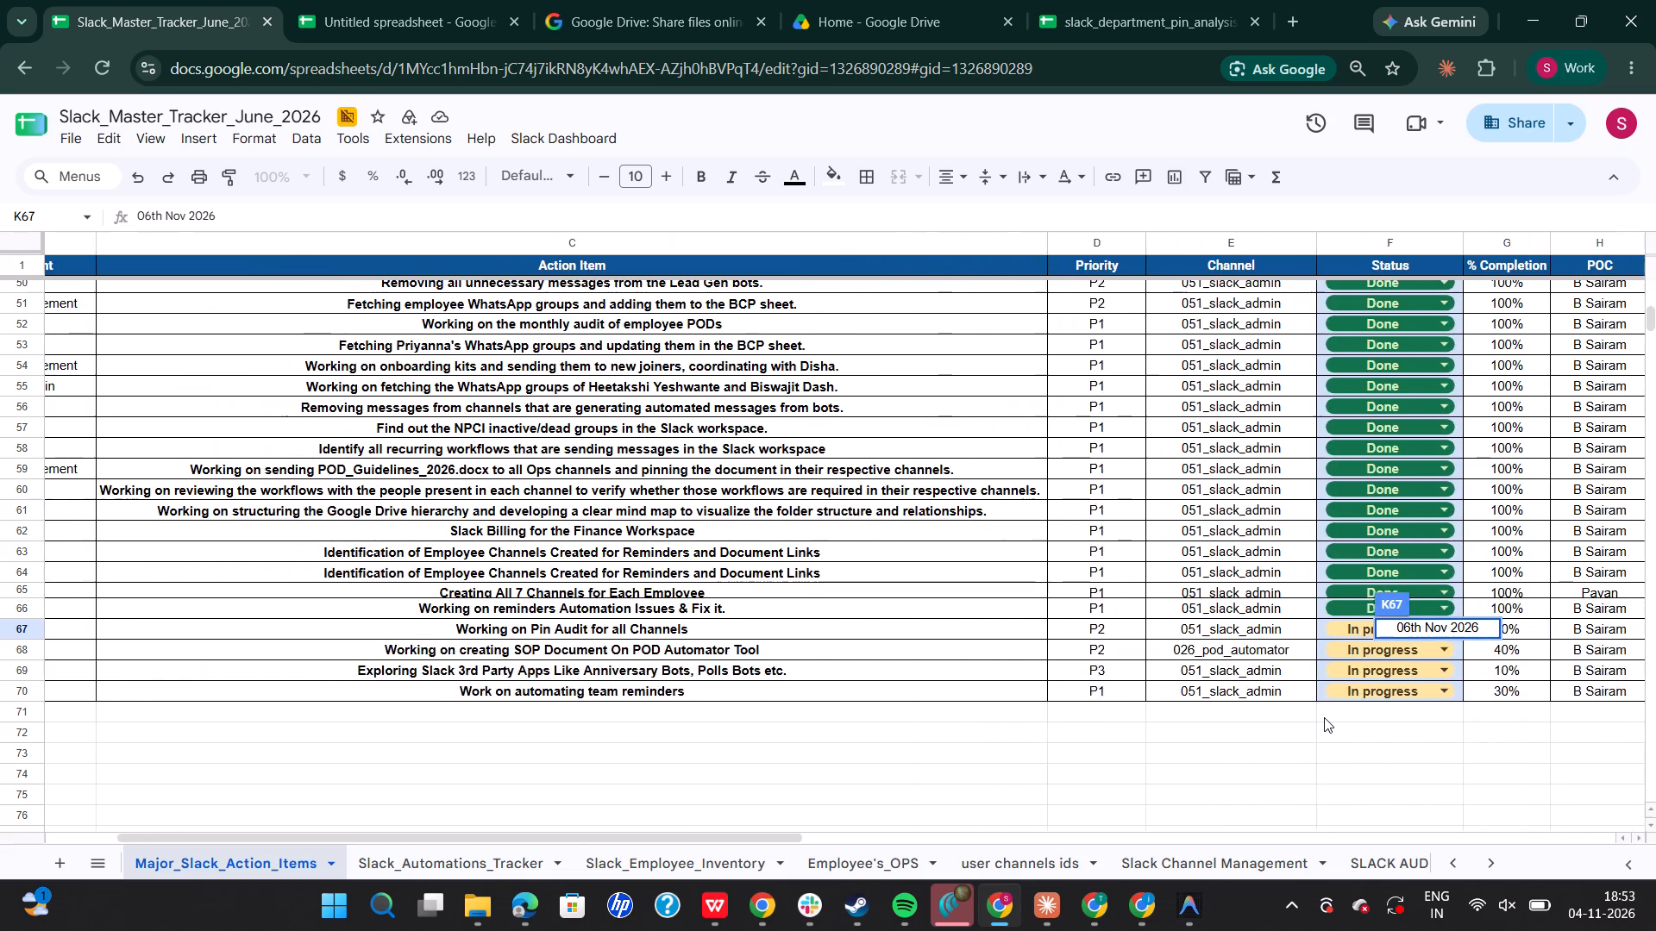
scroll(1324, 717, "left", 2)
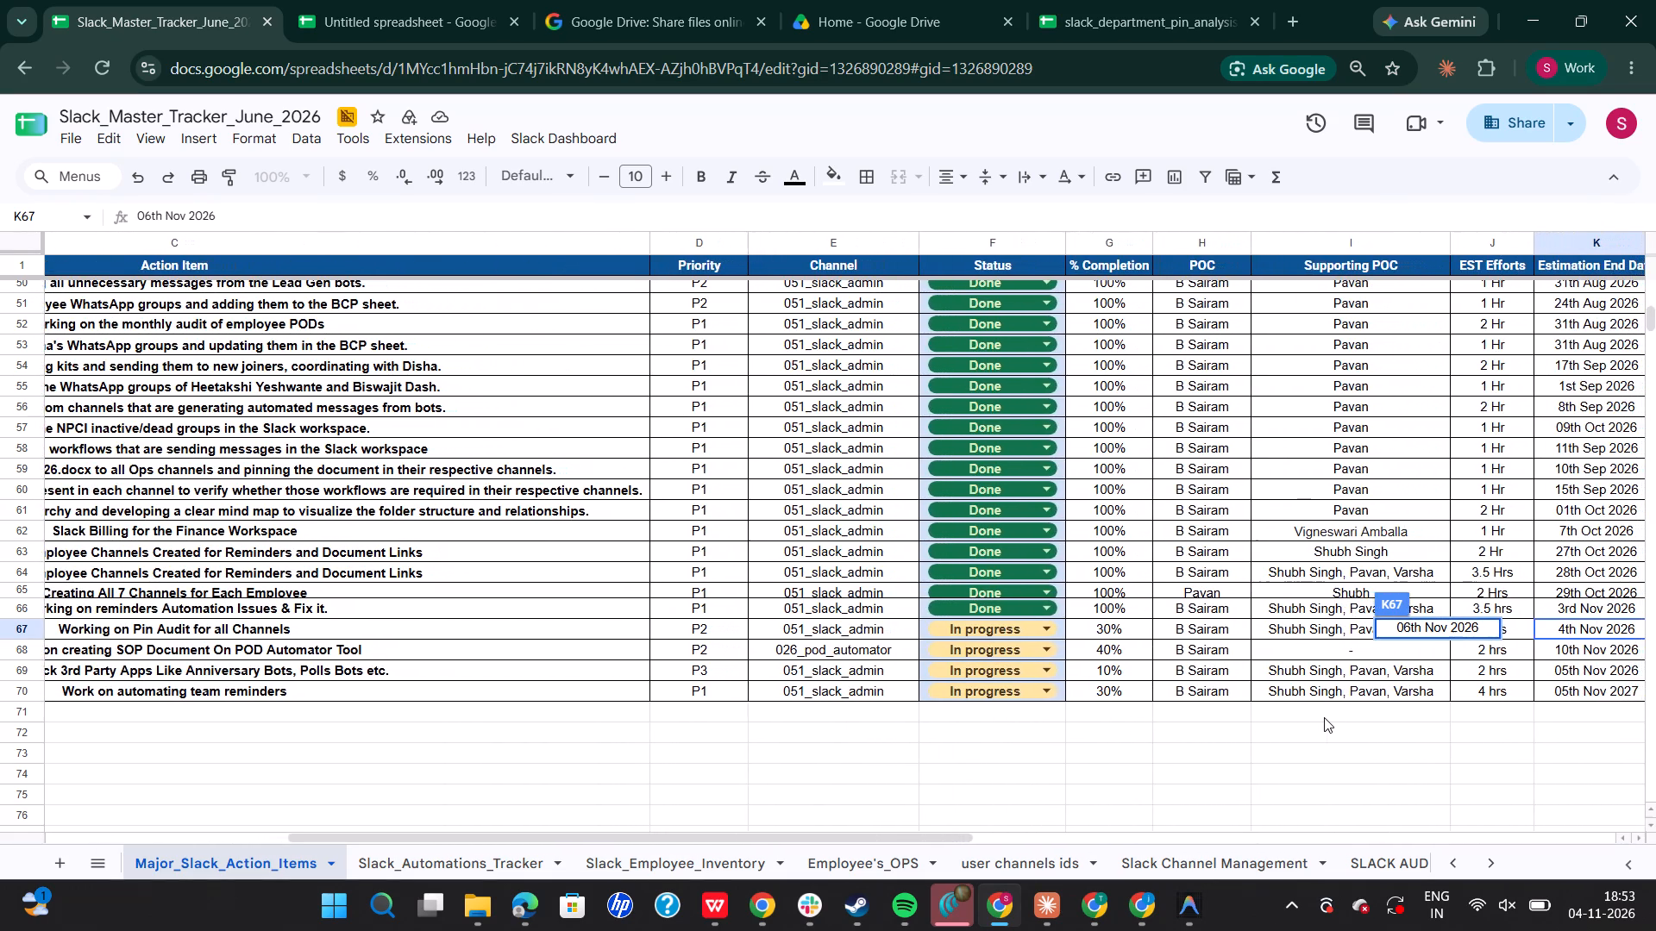
key("Return")
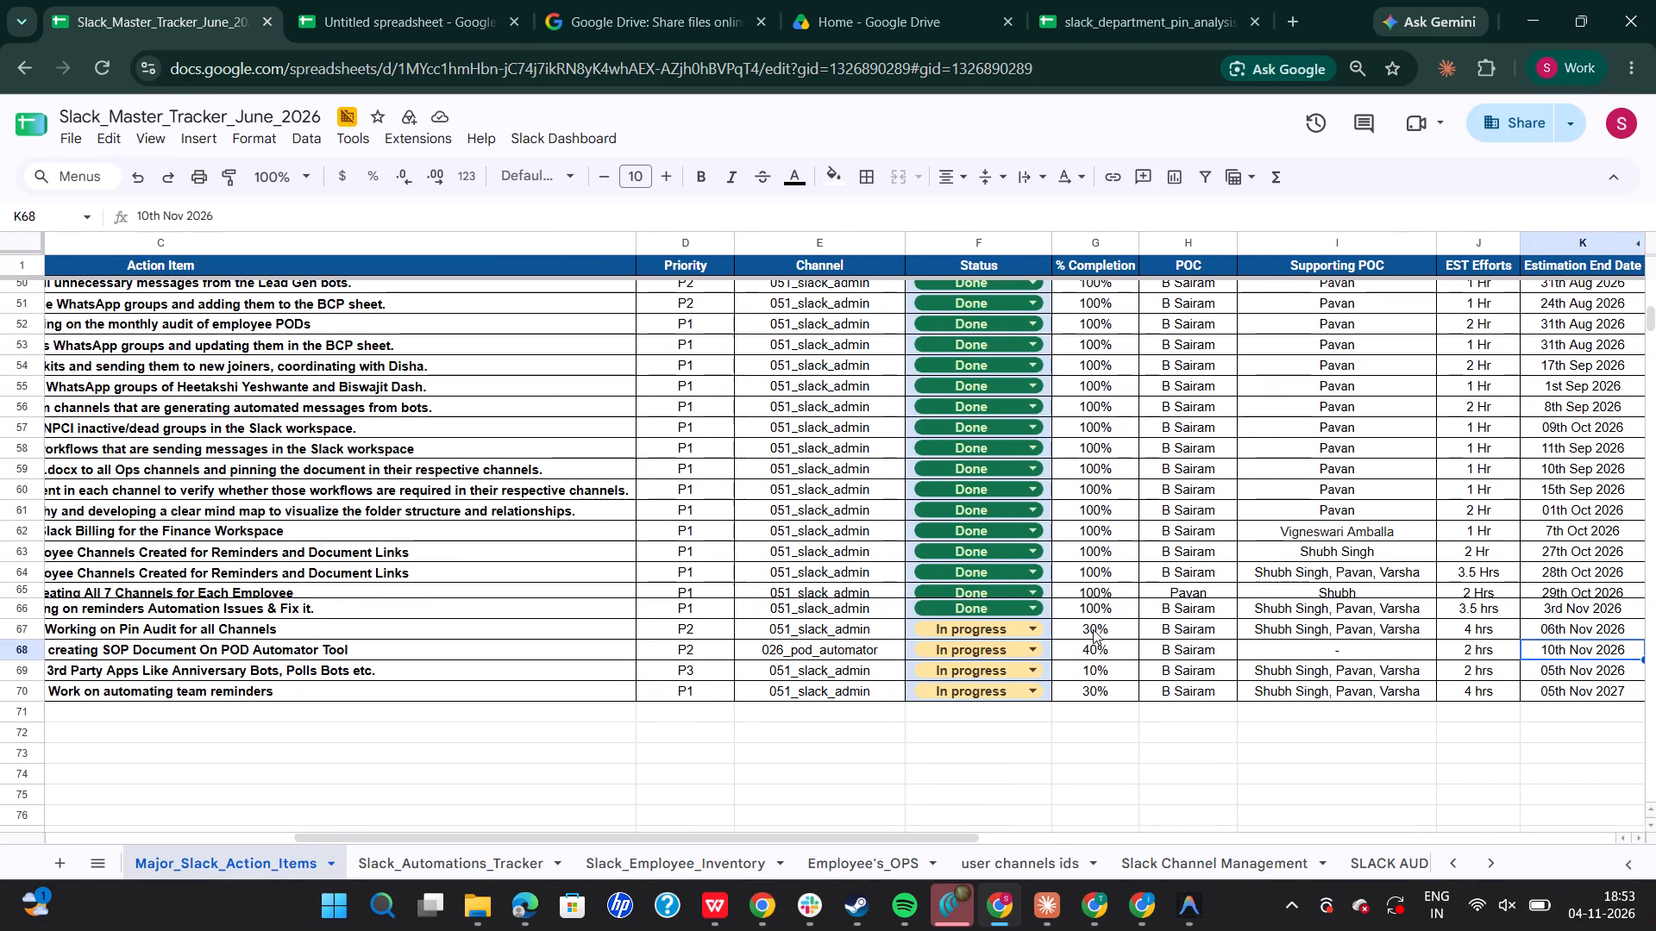
Set the % Completion of Working on Pin Audit for all Channels to 85%.
double_click(1093, 629)
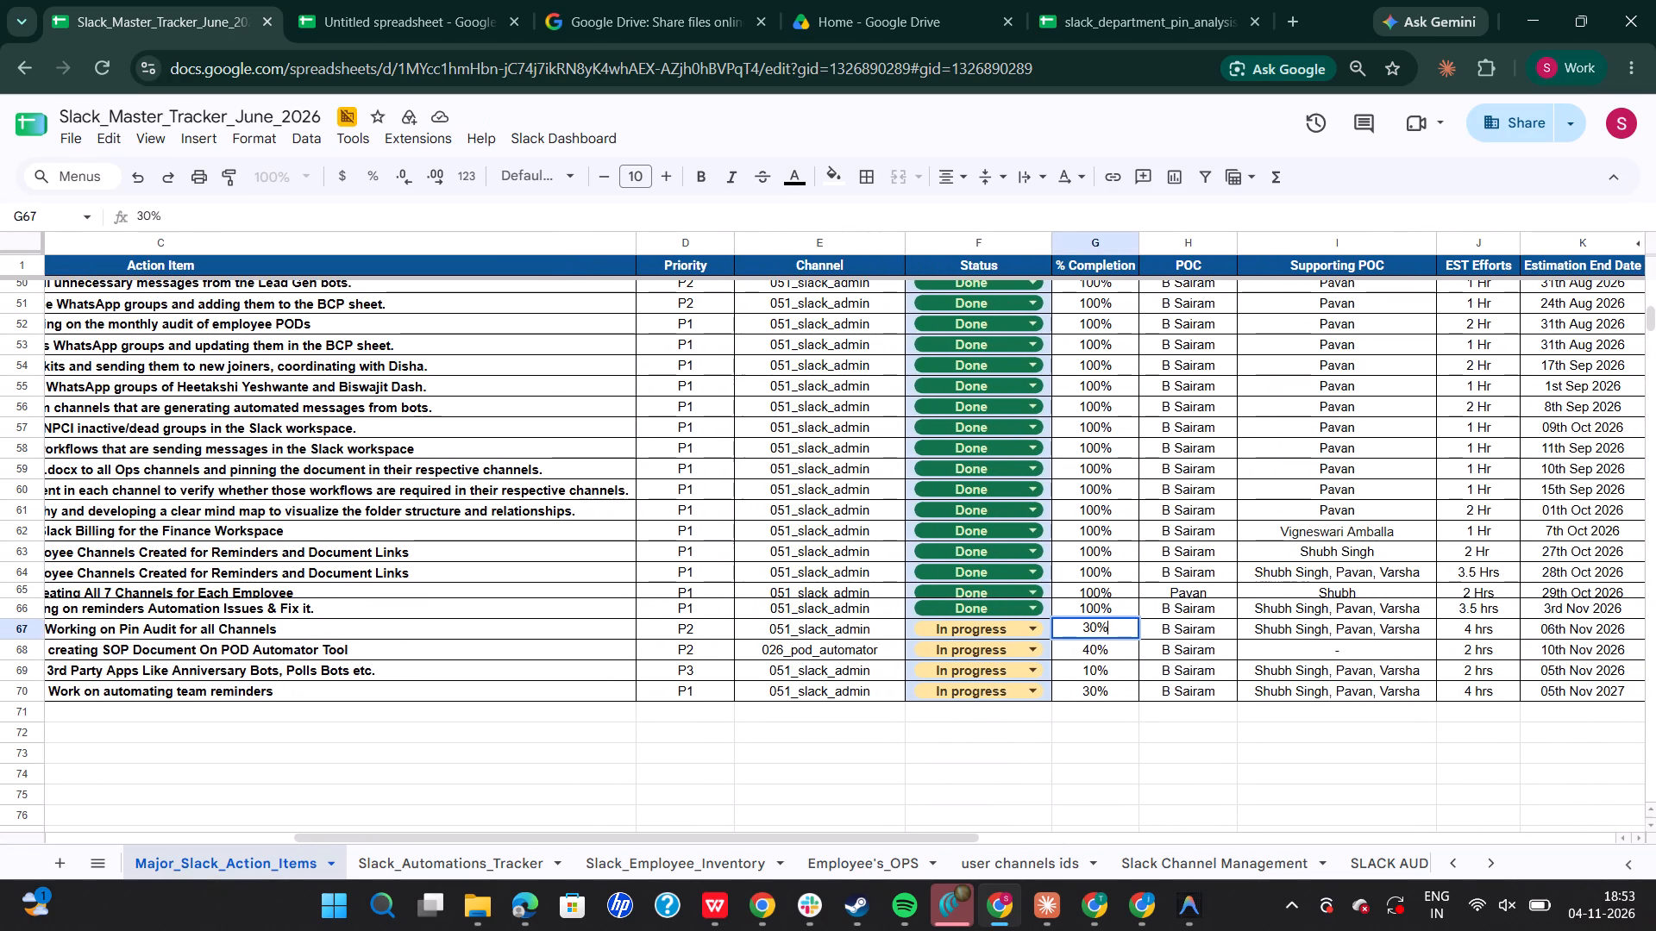
key("Left")
key("BackSpace")
key("BackSpace")
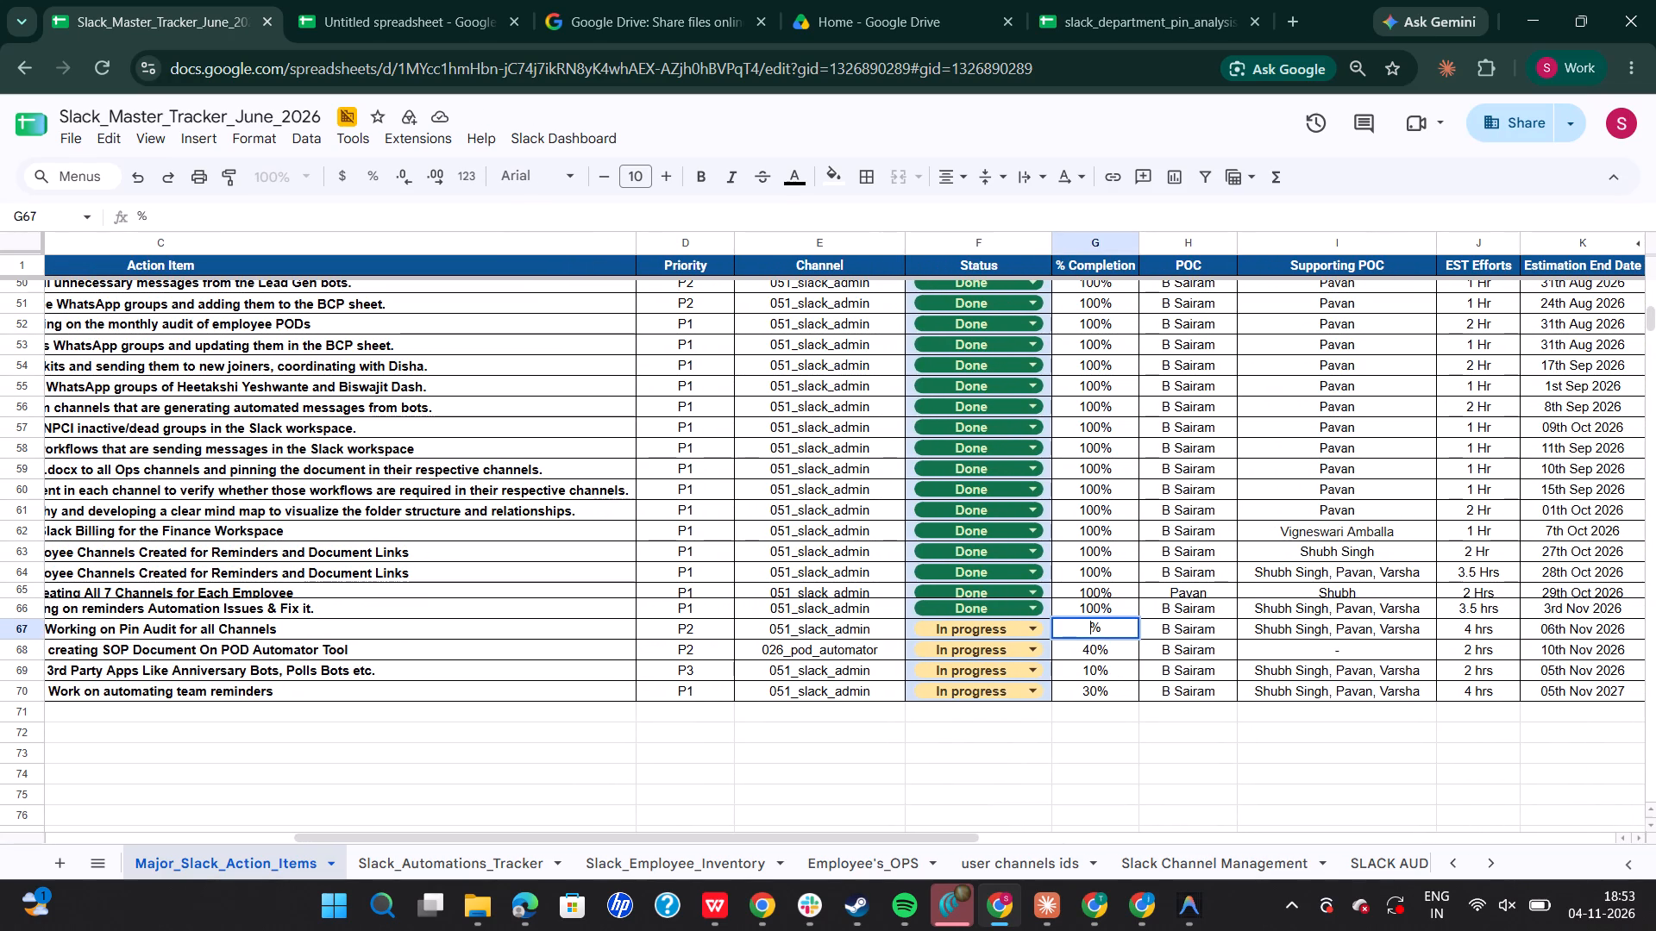
type("85")
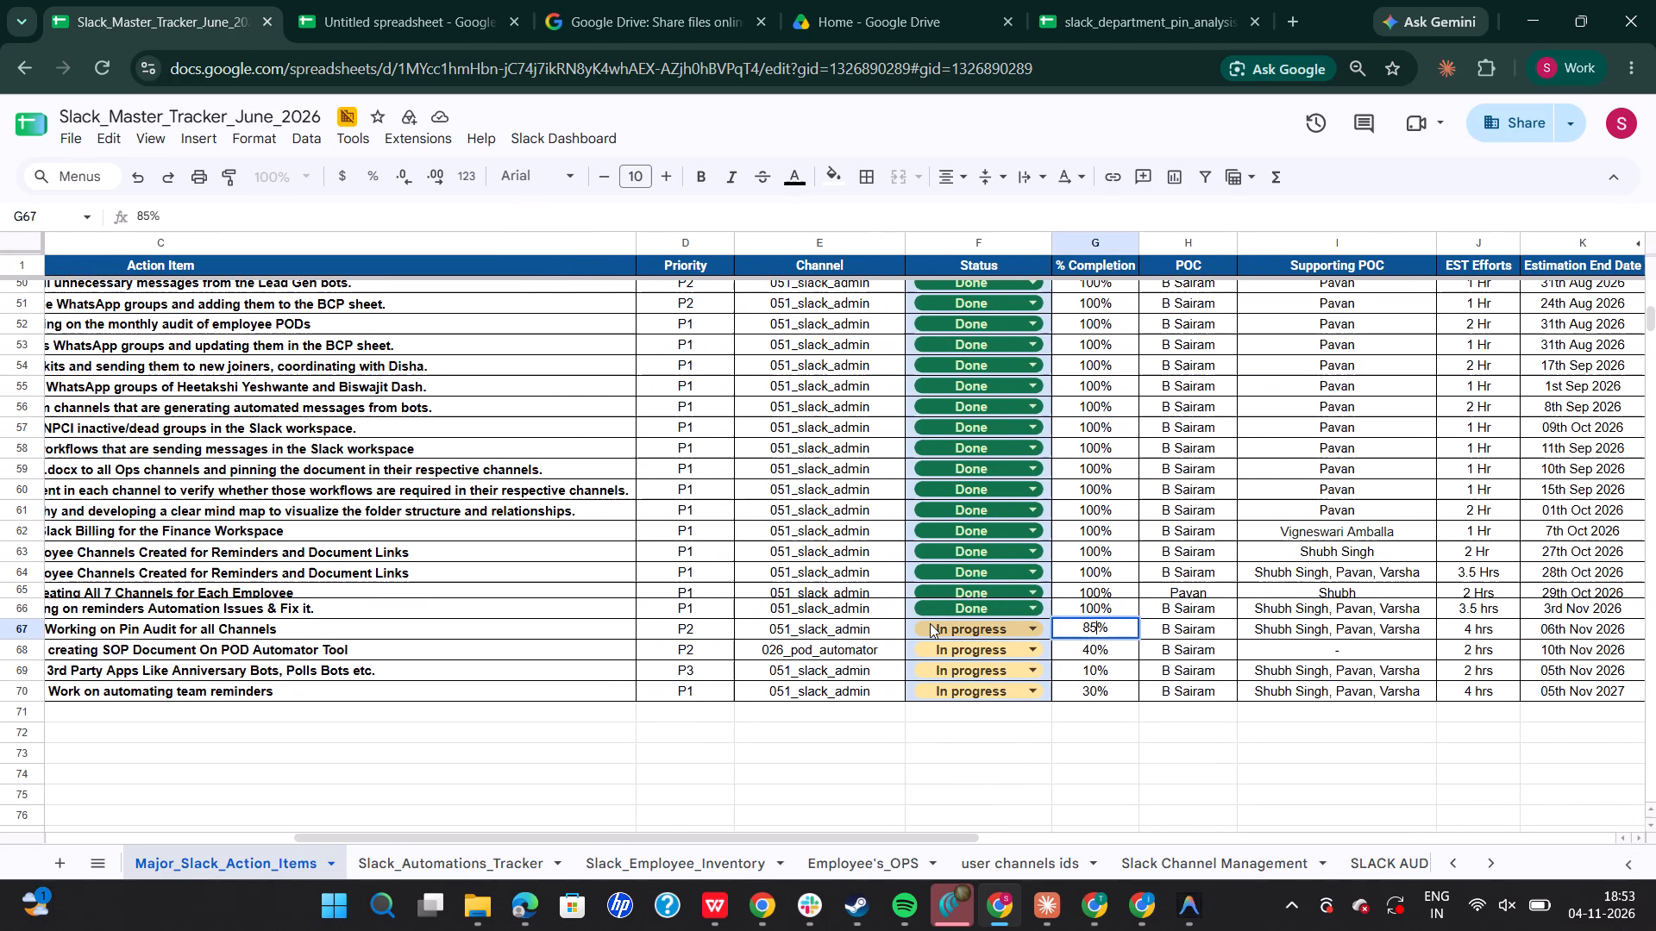
key("Return")
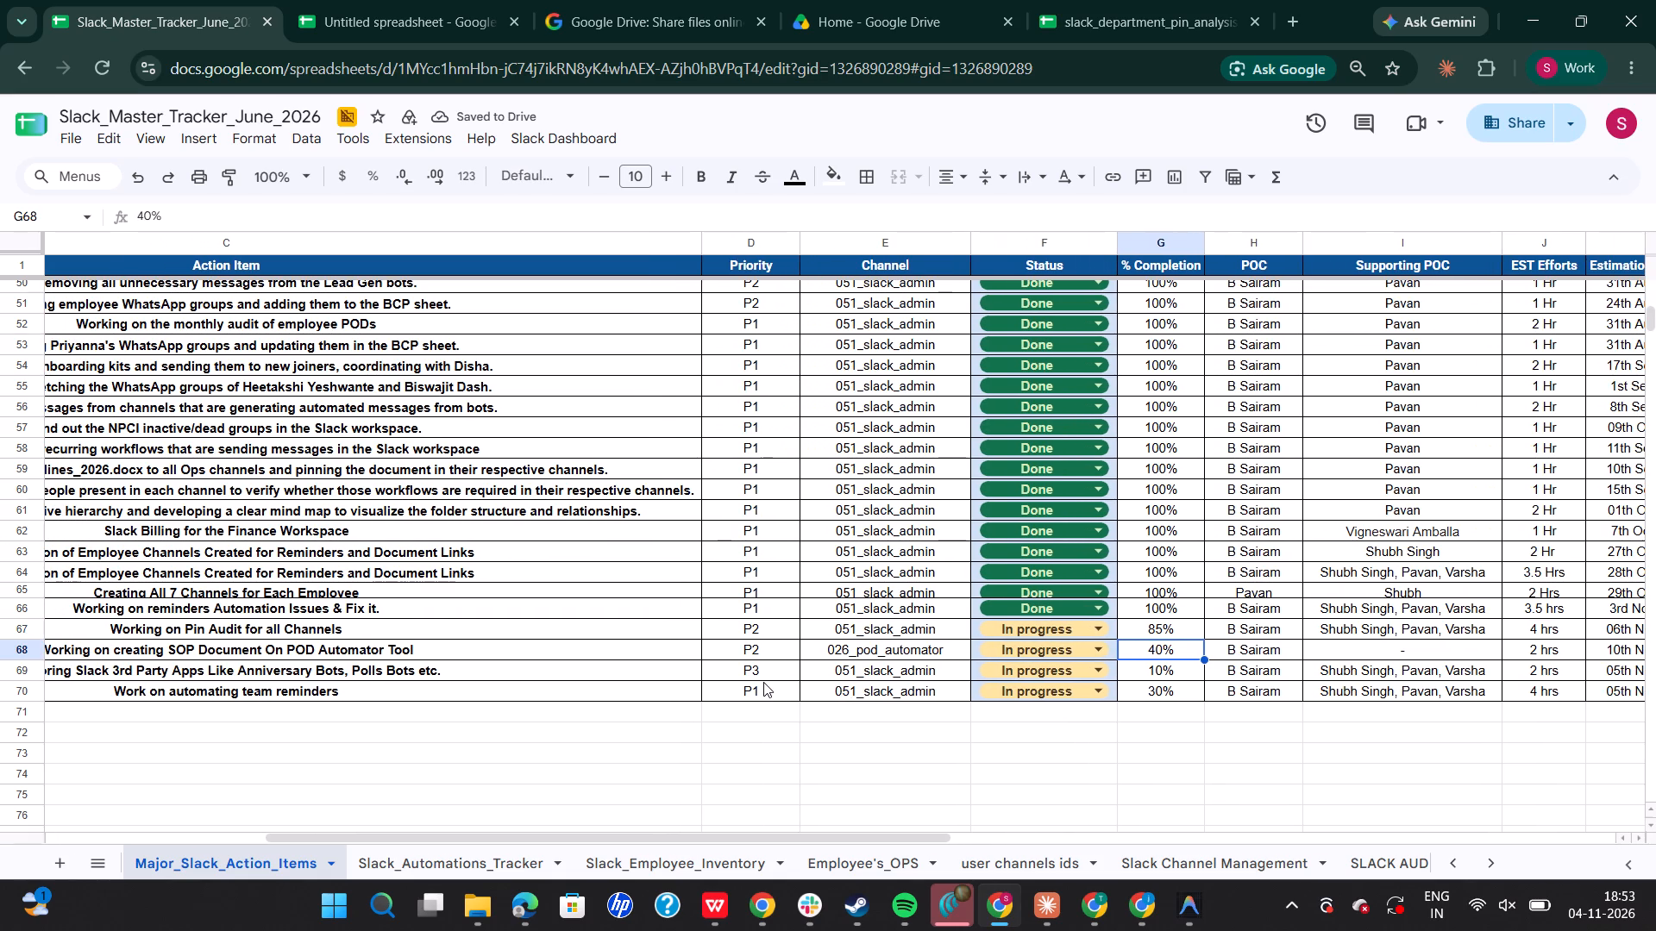
Set the % Completion of Work on automating team reminders to 40%.
scroll(763, 682, "left", 2)
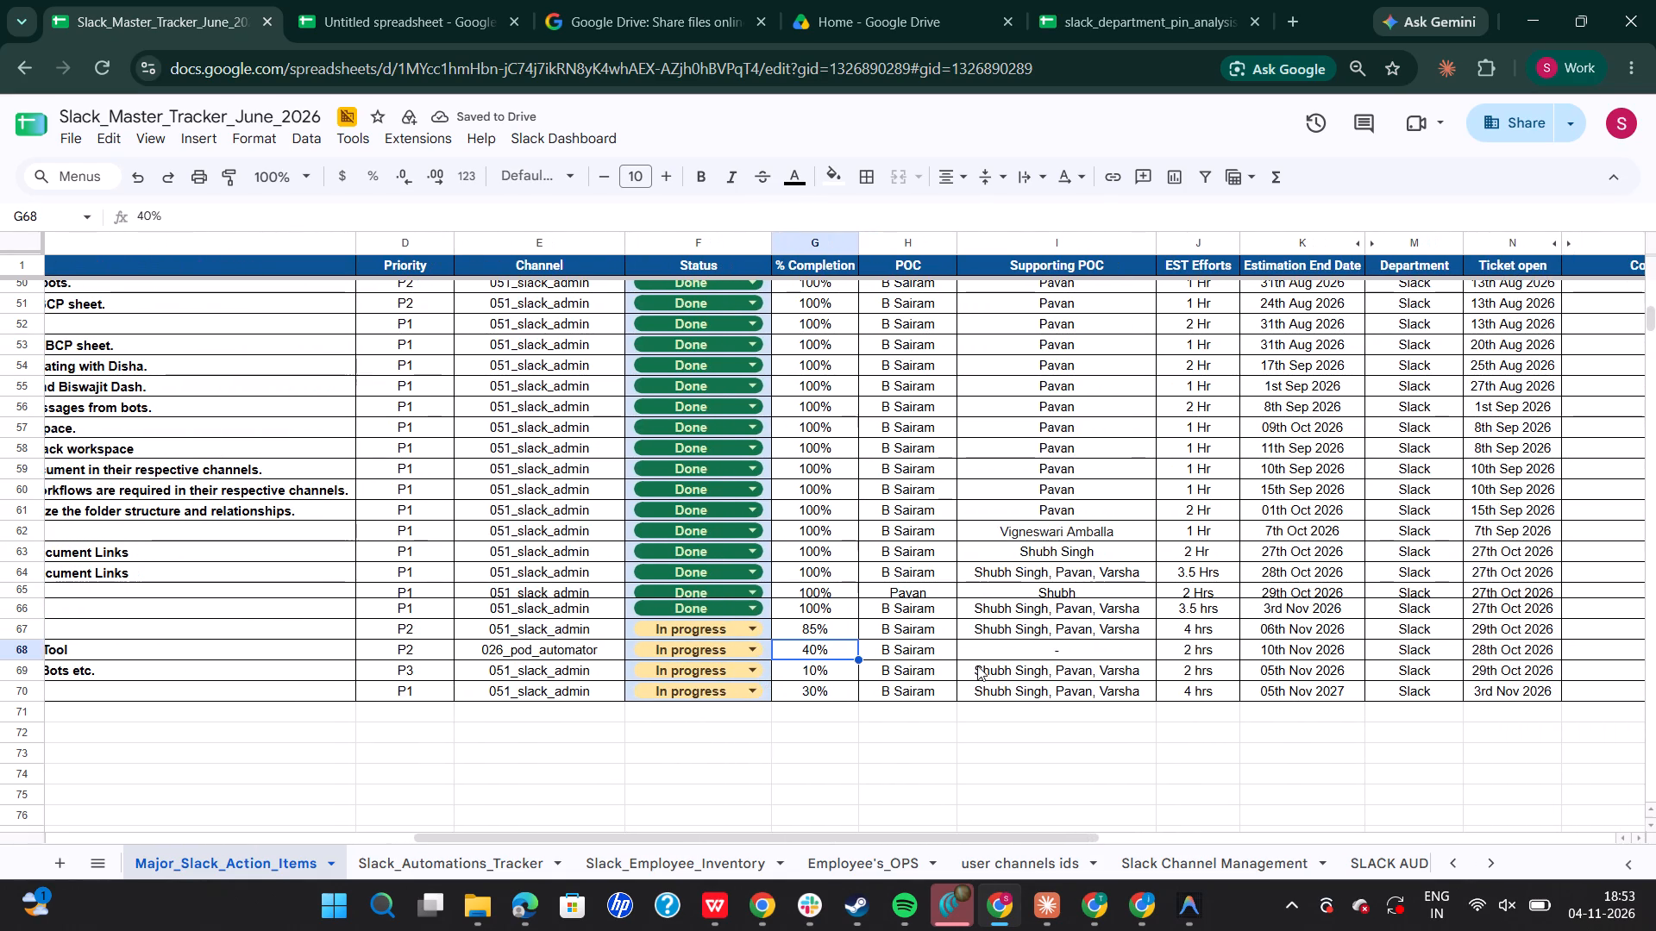
scroll(808, 700, "right", 3)
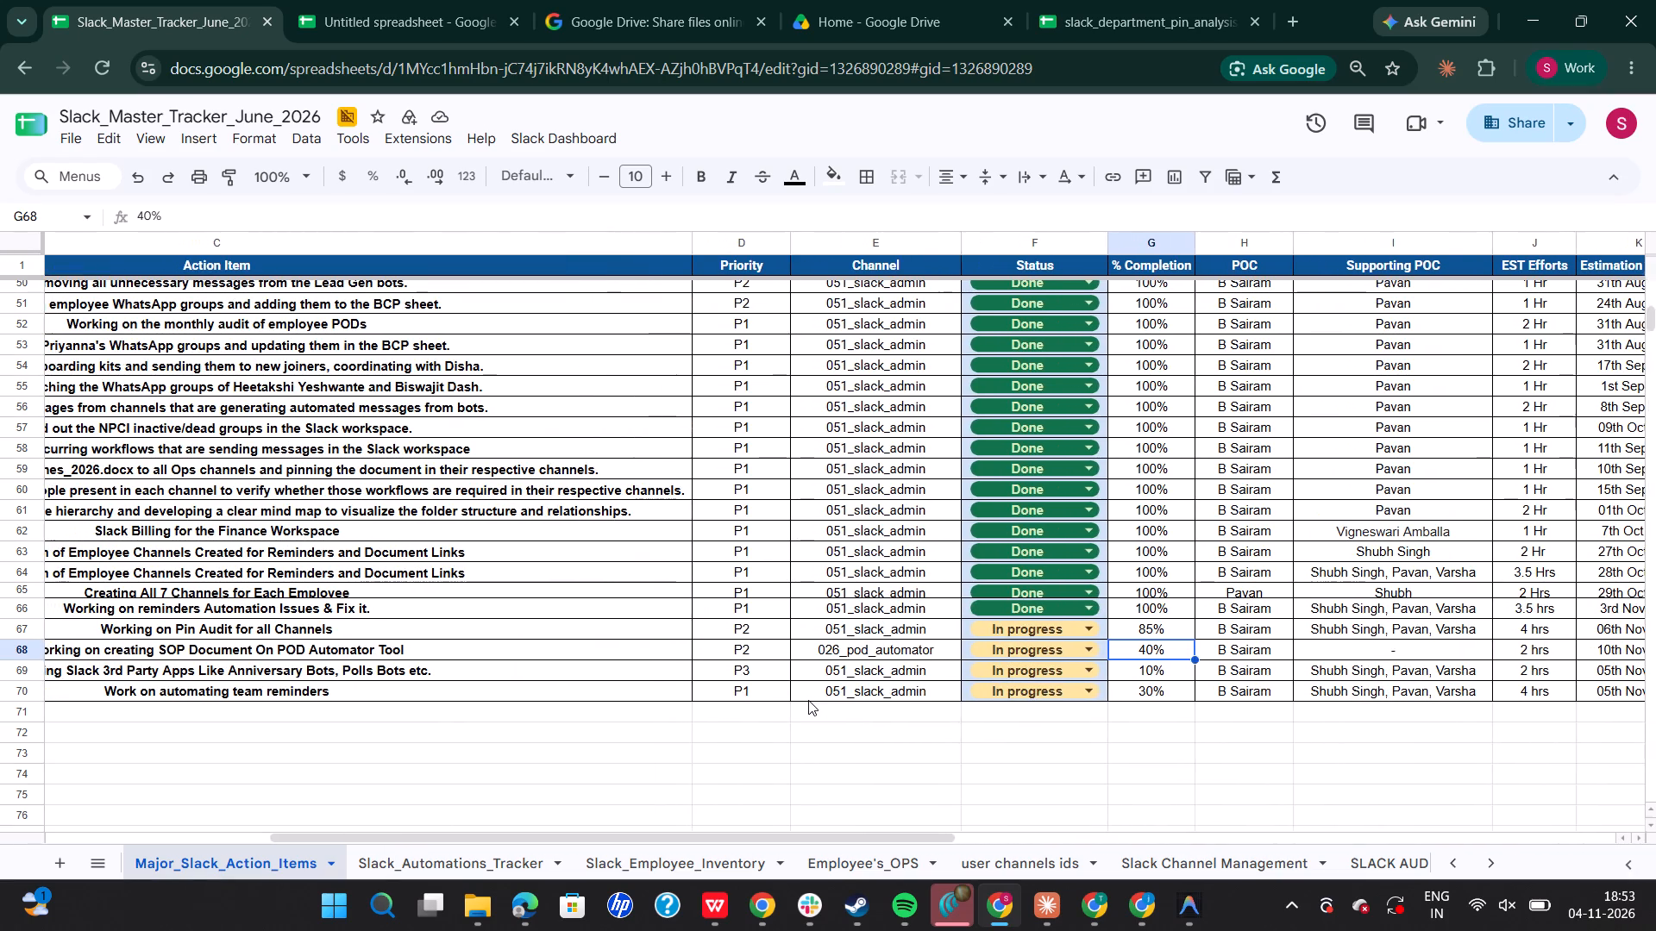
scroll(808, 700, "left", 2)
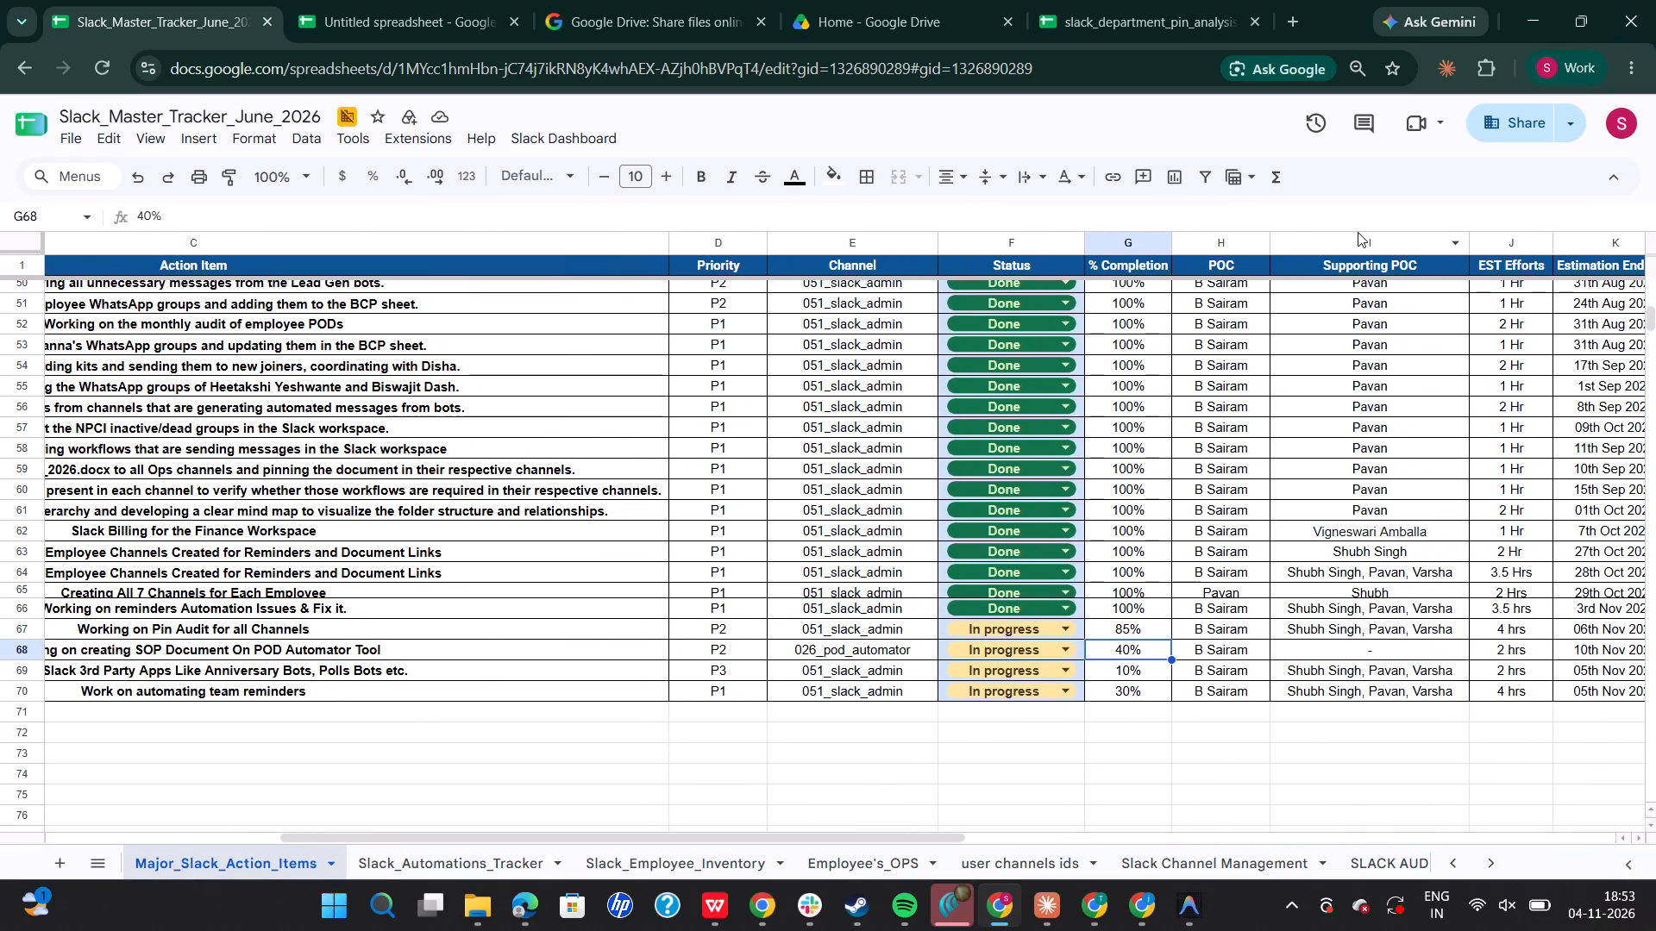
double_click(1122, 692)
left_click(1122, 692)
key("BackSpace")
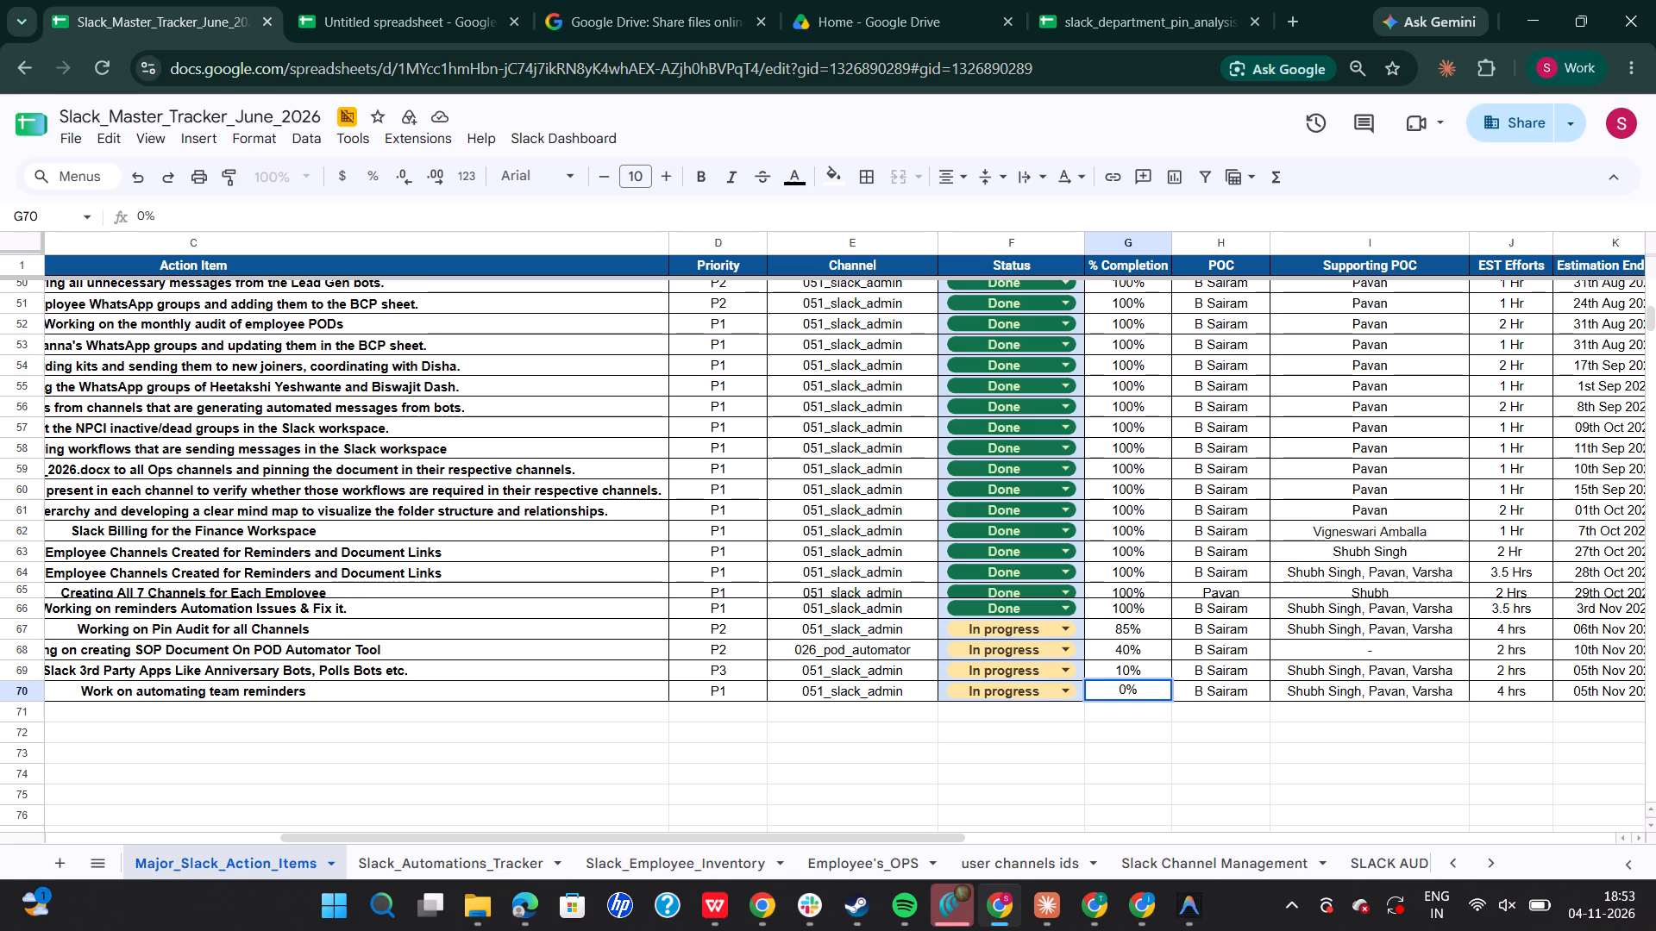
key("4")
key("Return")
Set the Estimation End Date of Work on automating team reminders to 06th Nov 2027.
scroll(1580, 699, "left", 1)
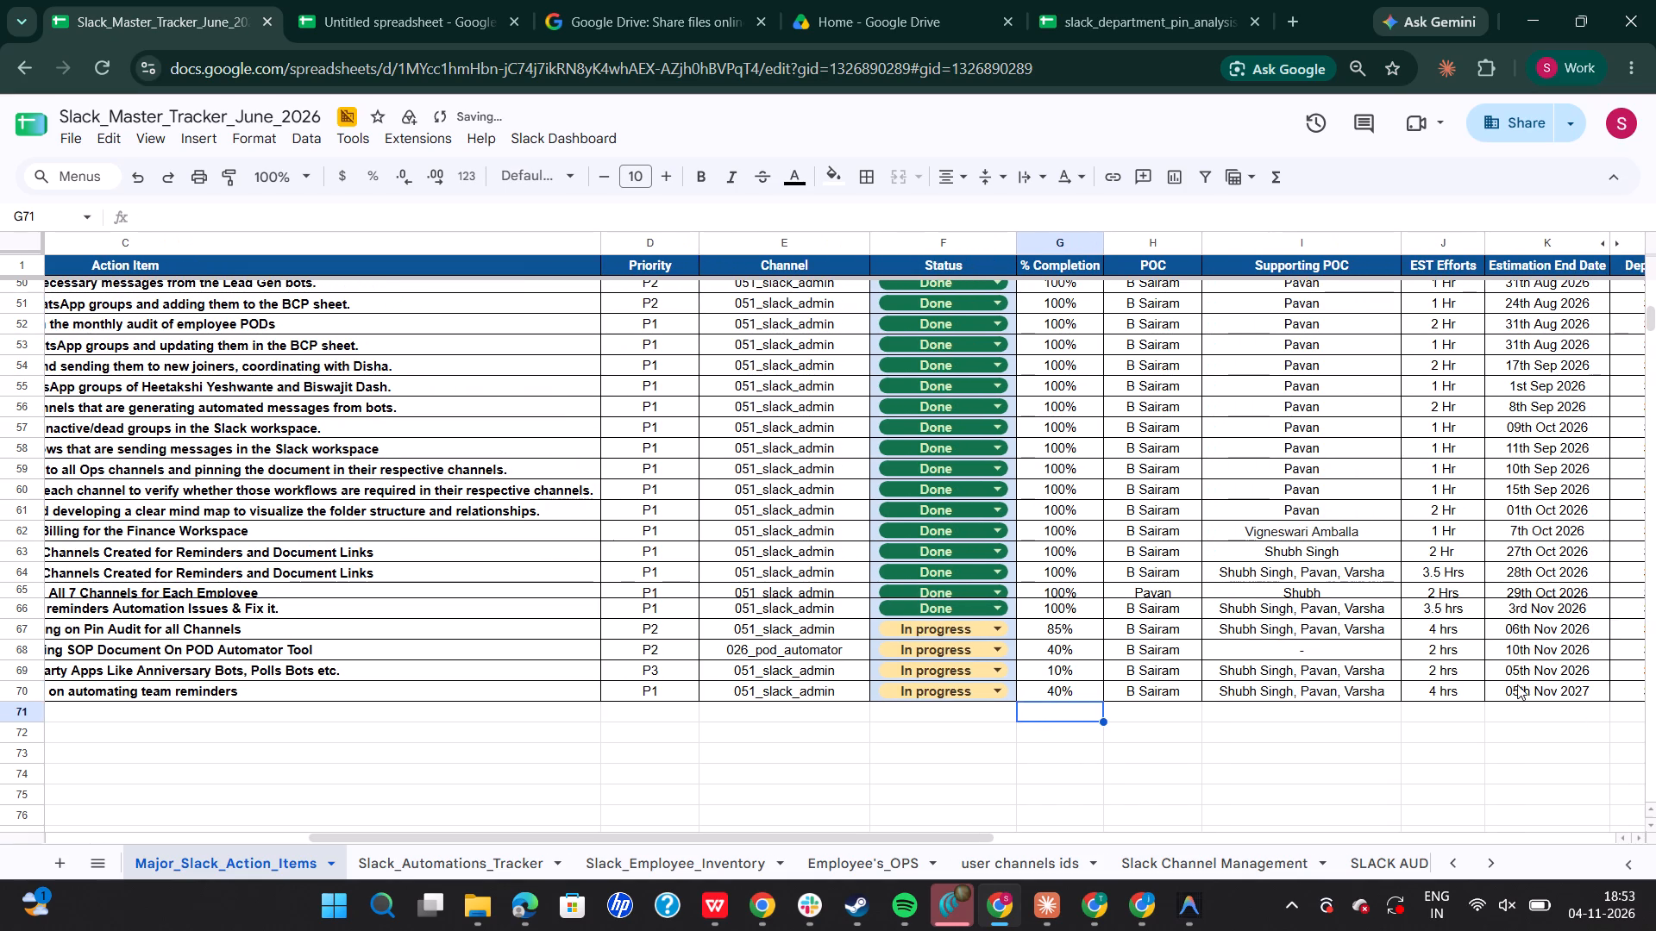
double_click(1517, 684)
left_click(1517, 684)
key("BackSpace")
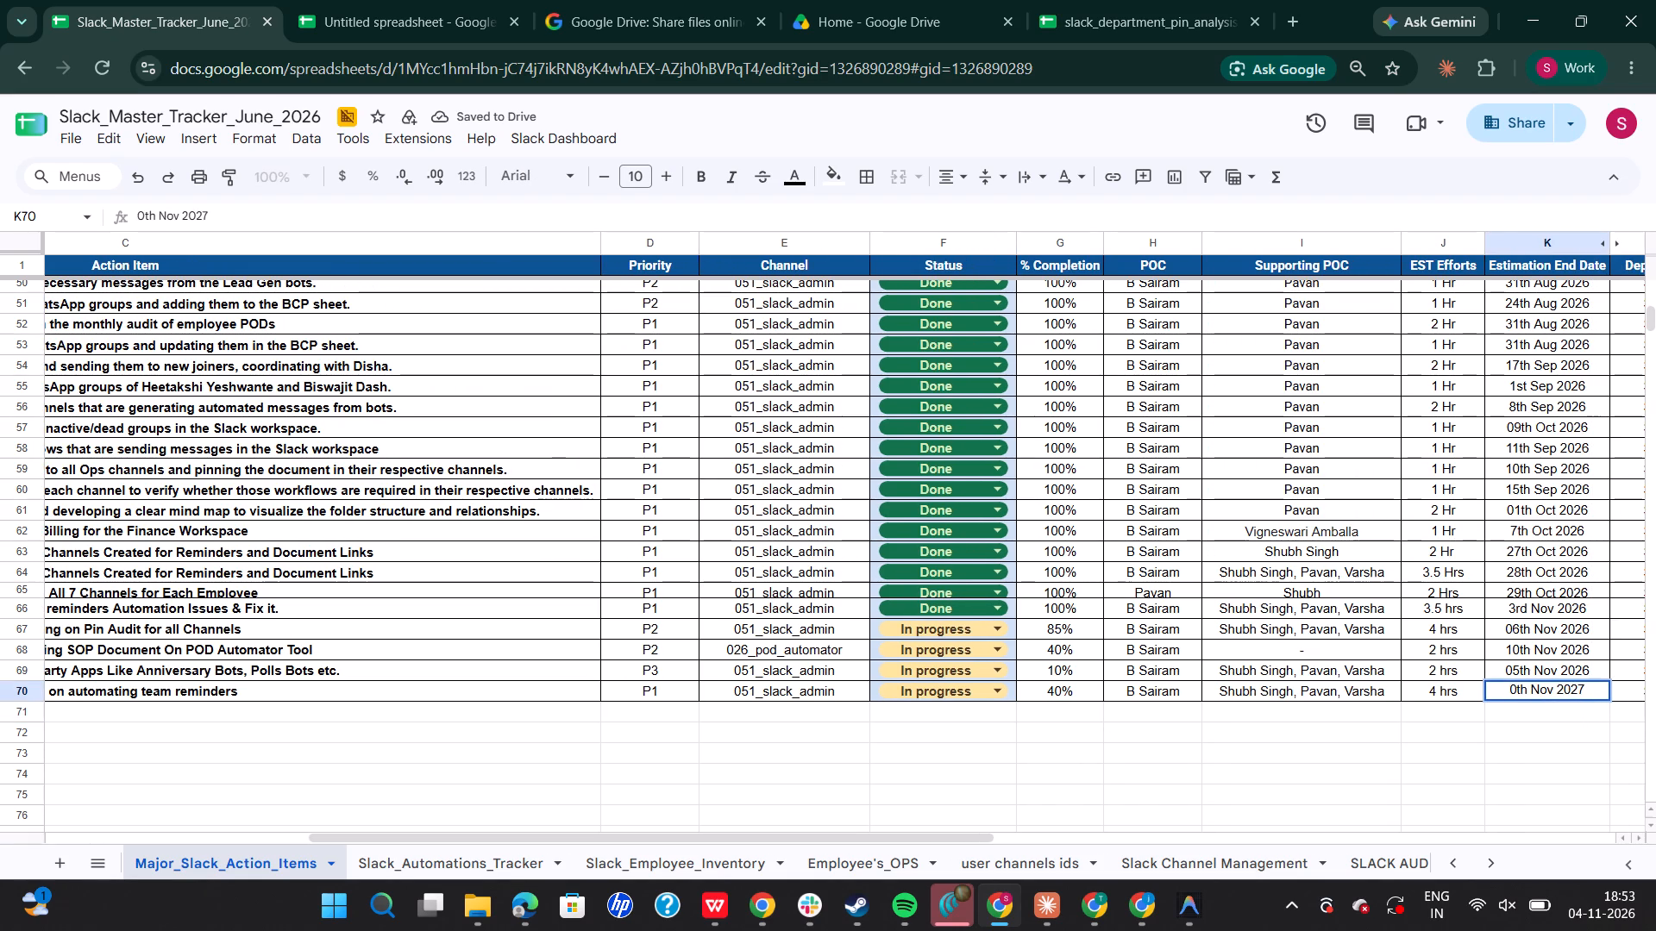
key("6")
left_click(1510, 753)
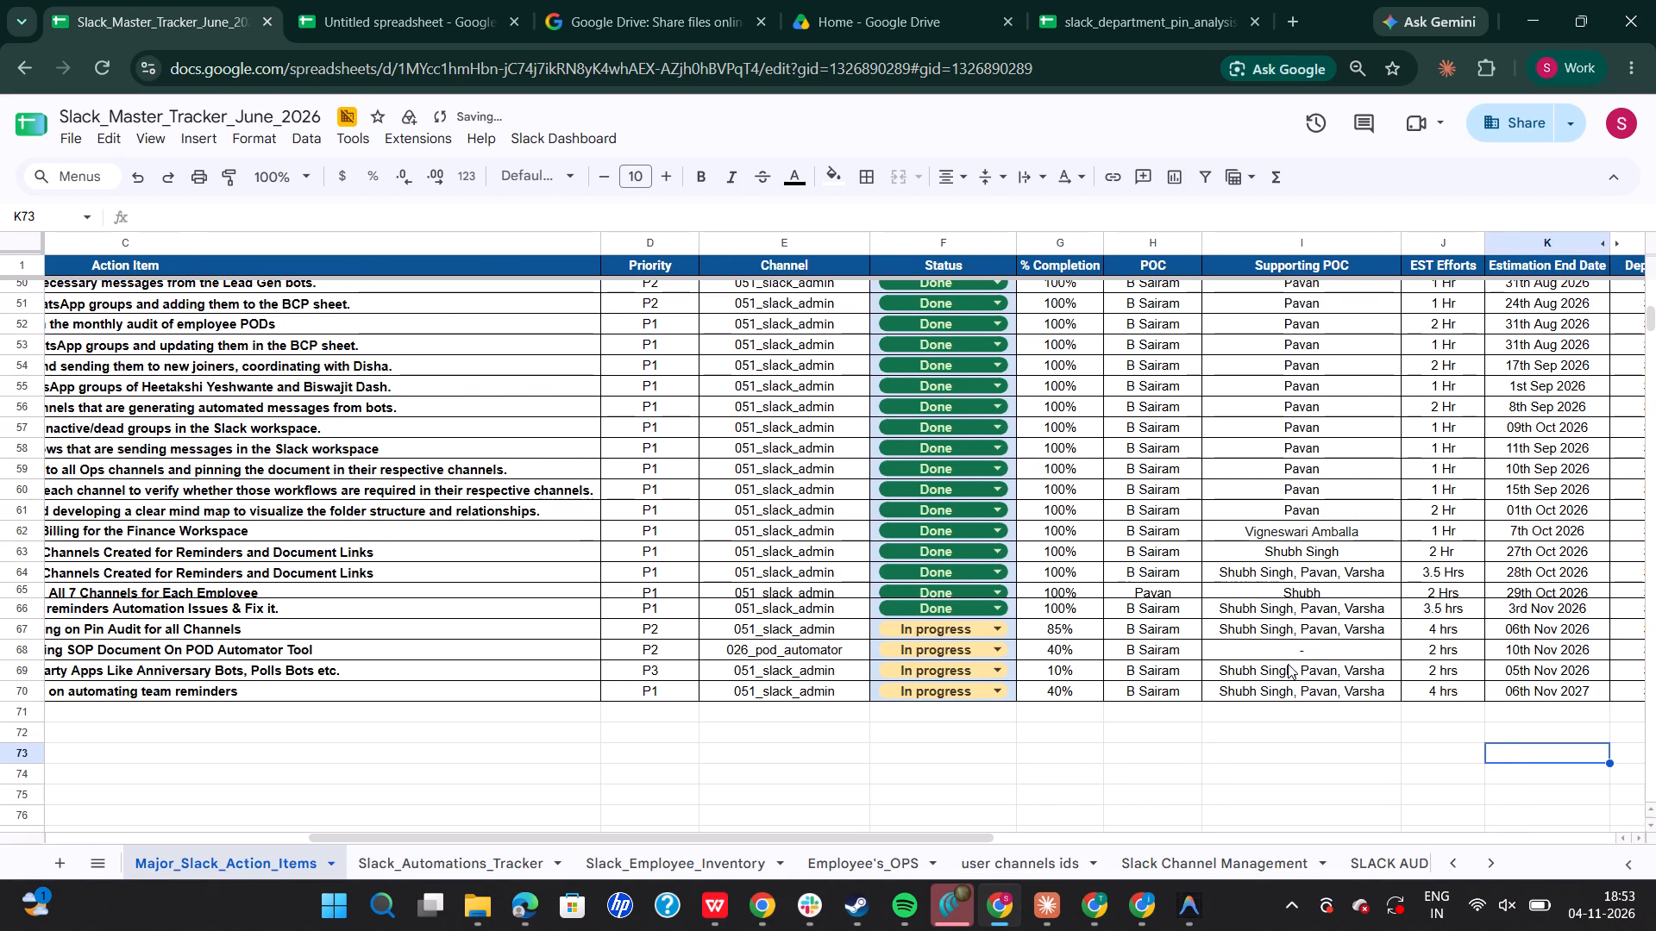
Copy the Supporting POC names from the Pin Audit item to Working on creating SOP Document On POD Automator Tool, replacing the dash.
scroll(1251, 654, "right", 1)
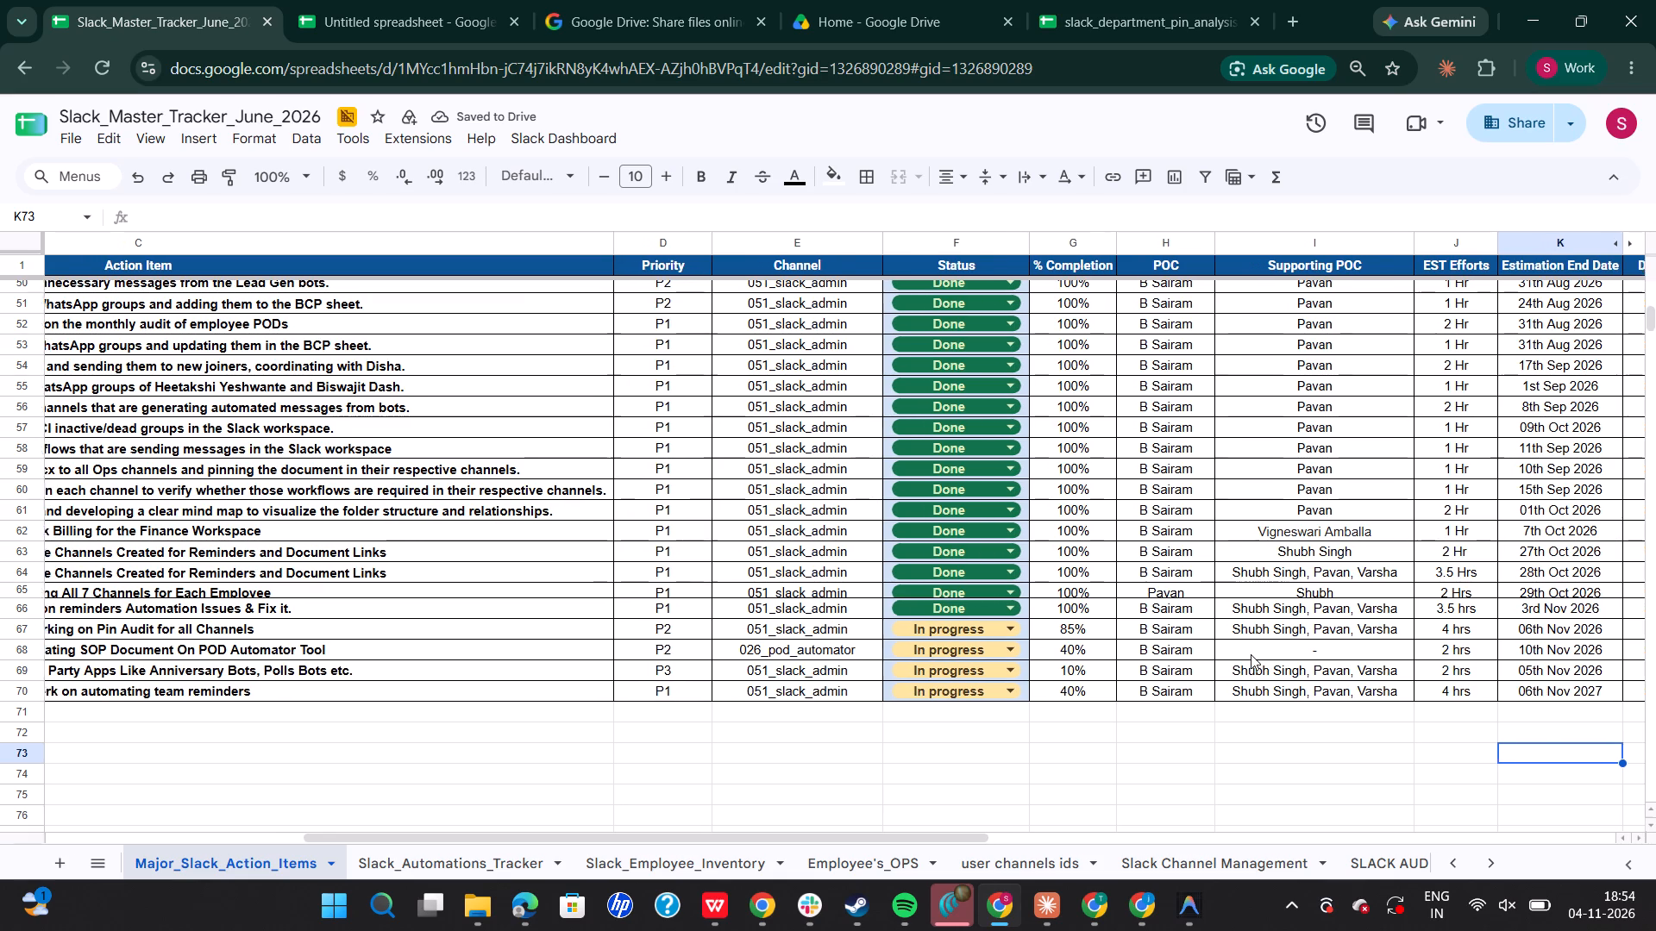
scroll(1251, 654, "right", 1)
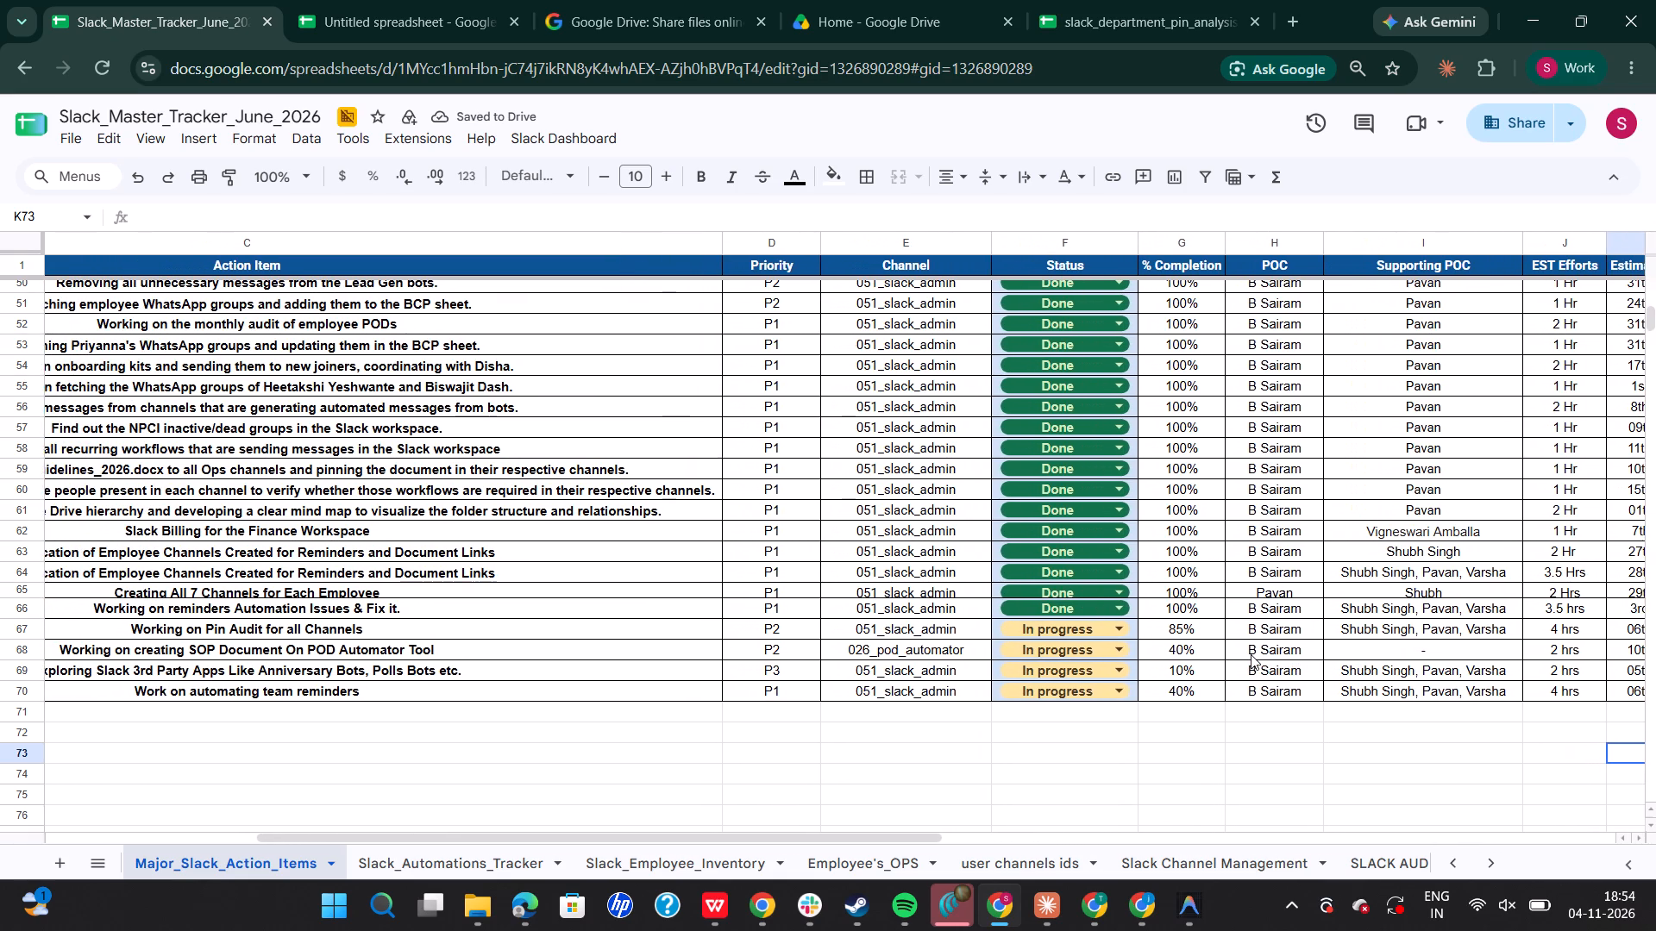
scroll(1251, 654, "right", 1)
double_click(1341, 633)
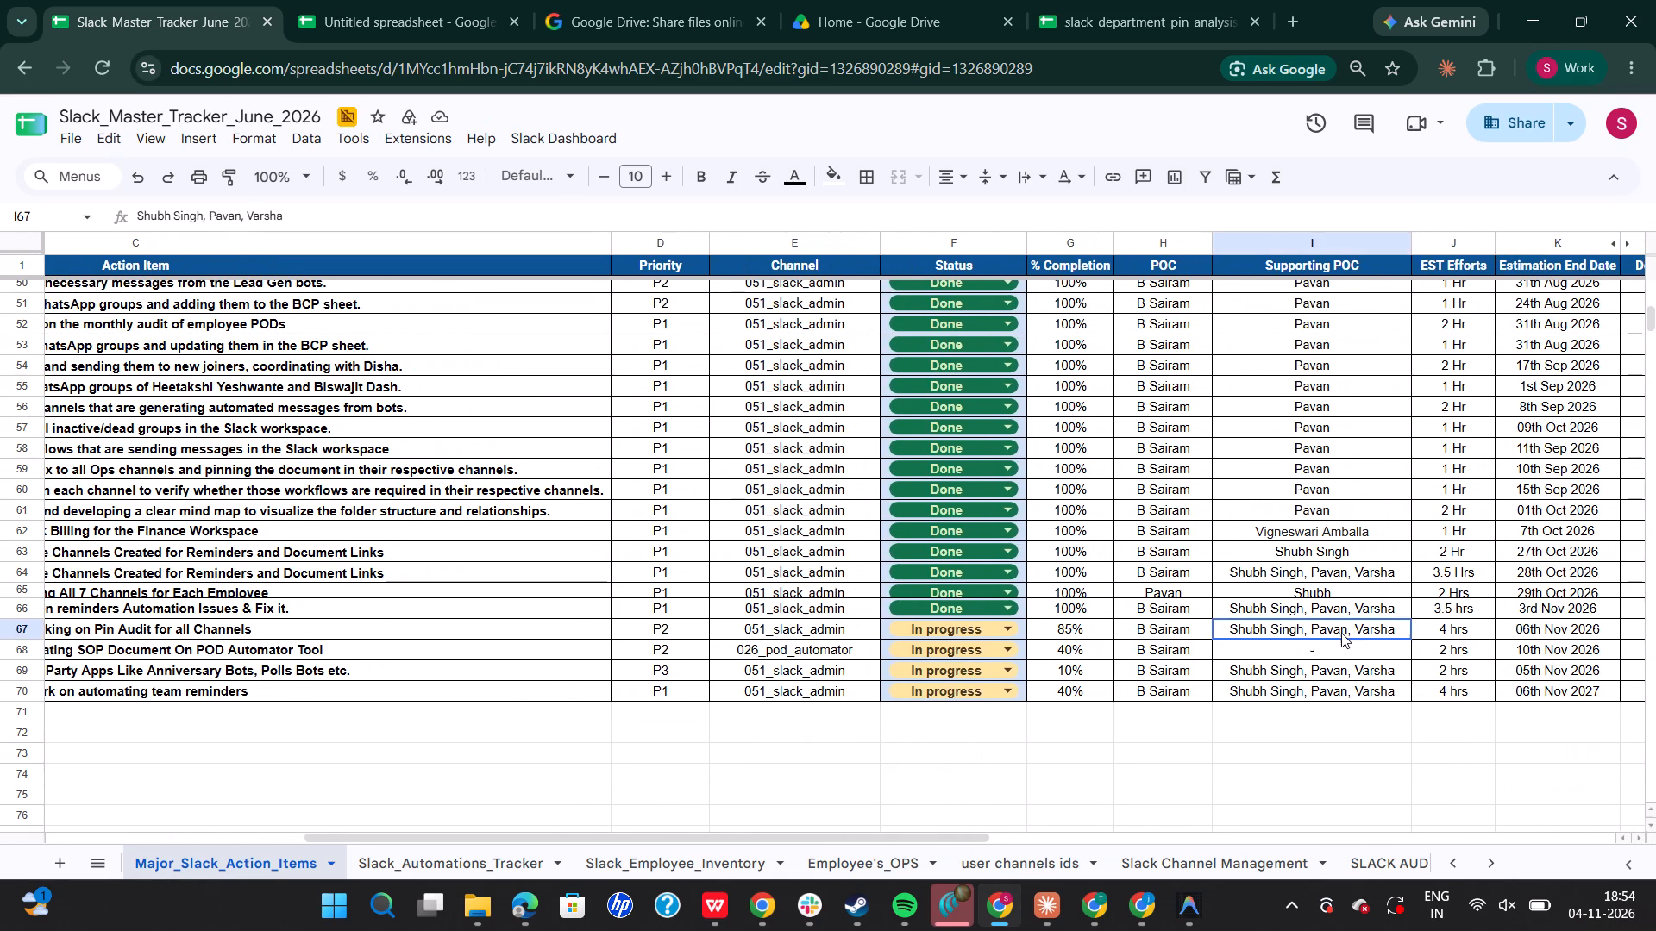
key("ctrl+a")
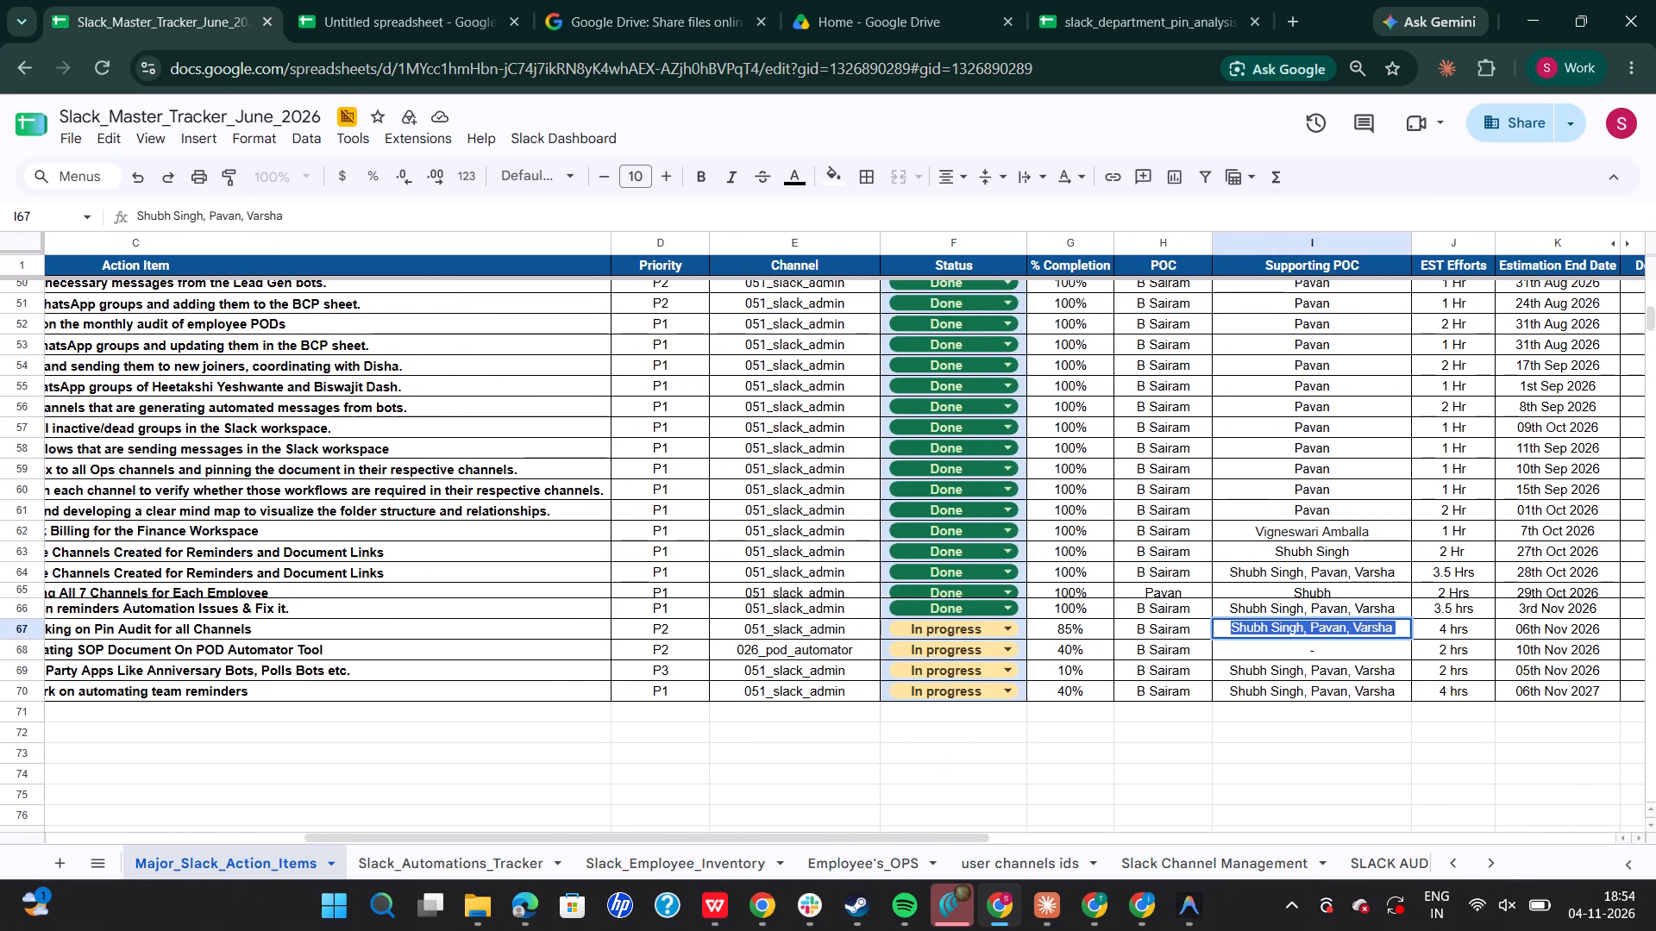
key("ctrl+c")
left_click(1331, 652)
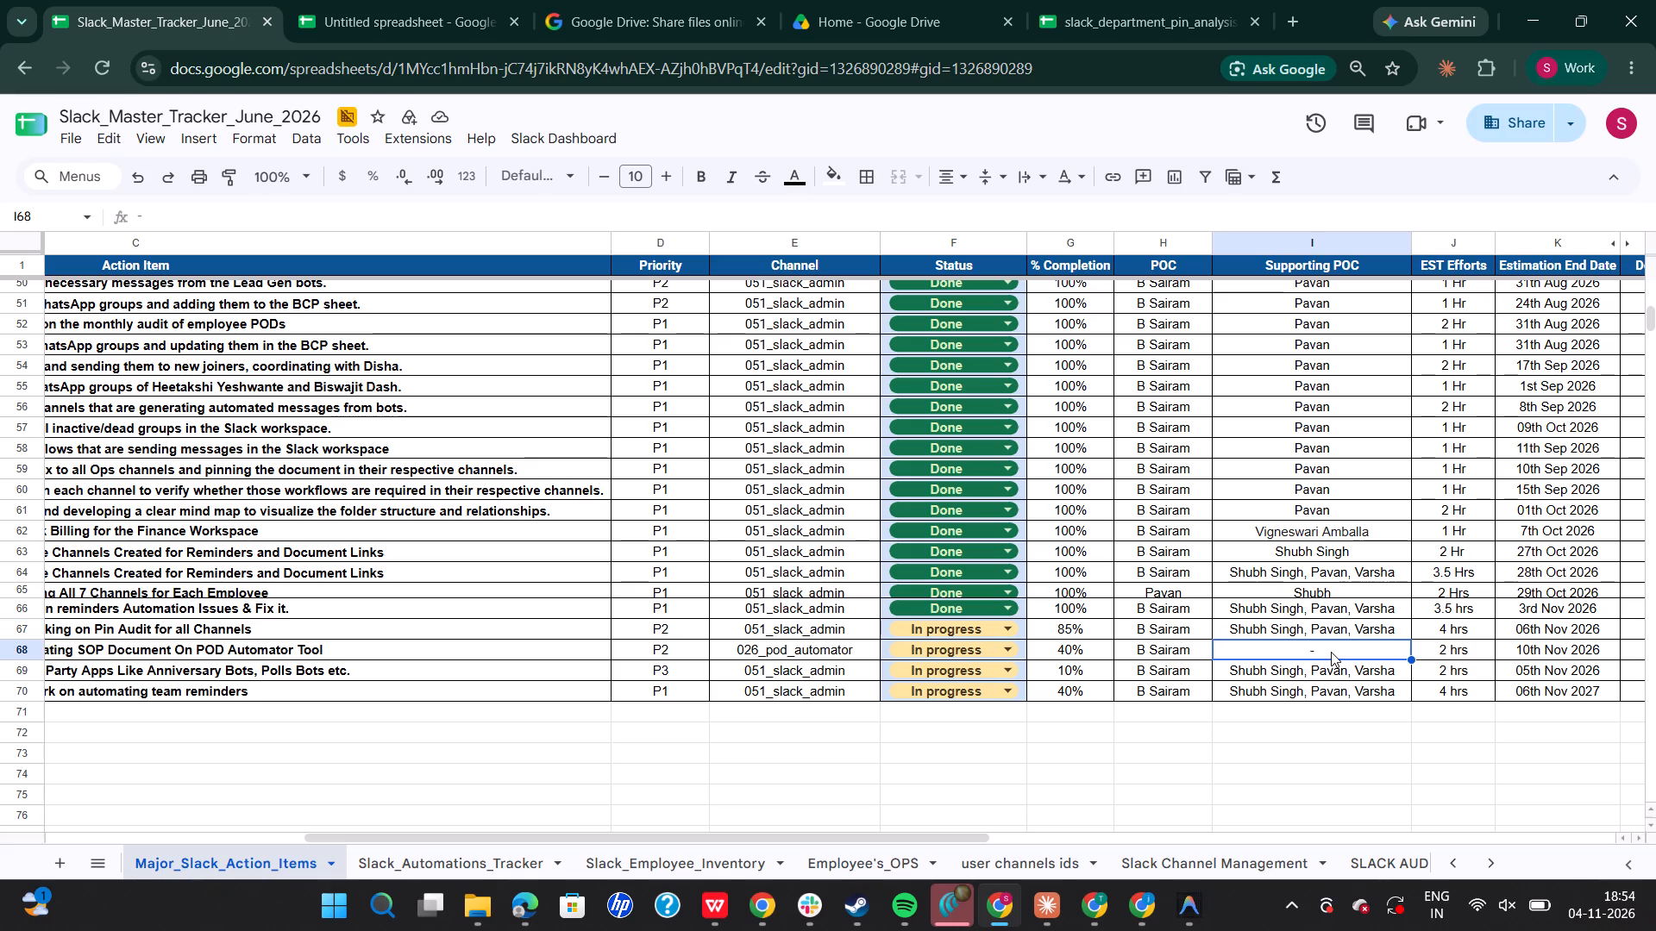
left_click(1331, 652)
key("BackSpace")
key("ctrl+v")
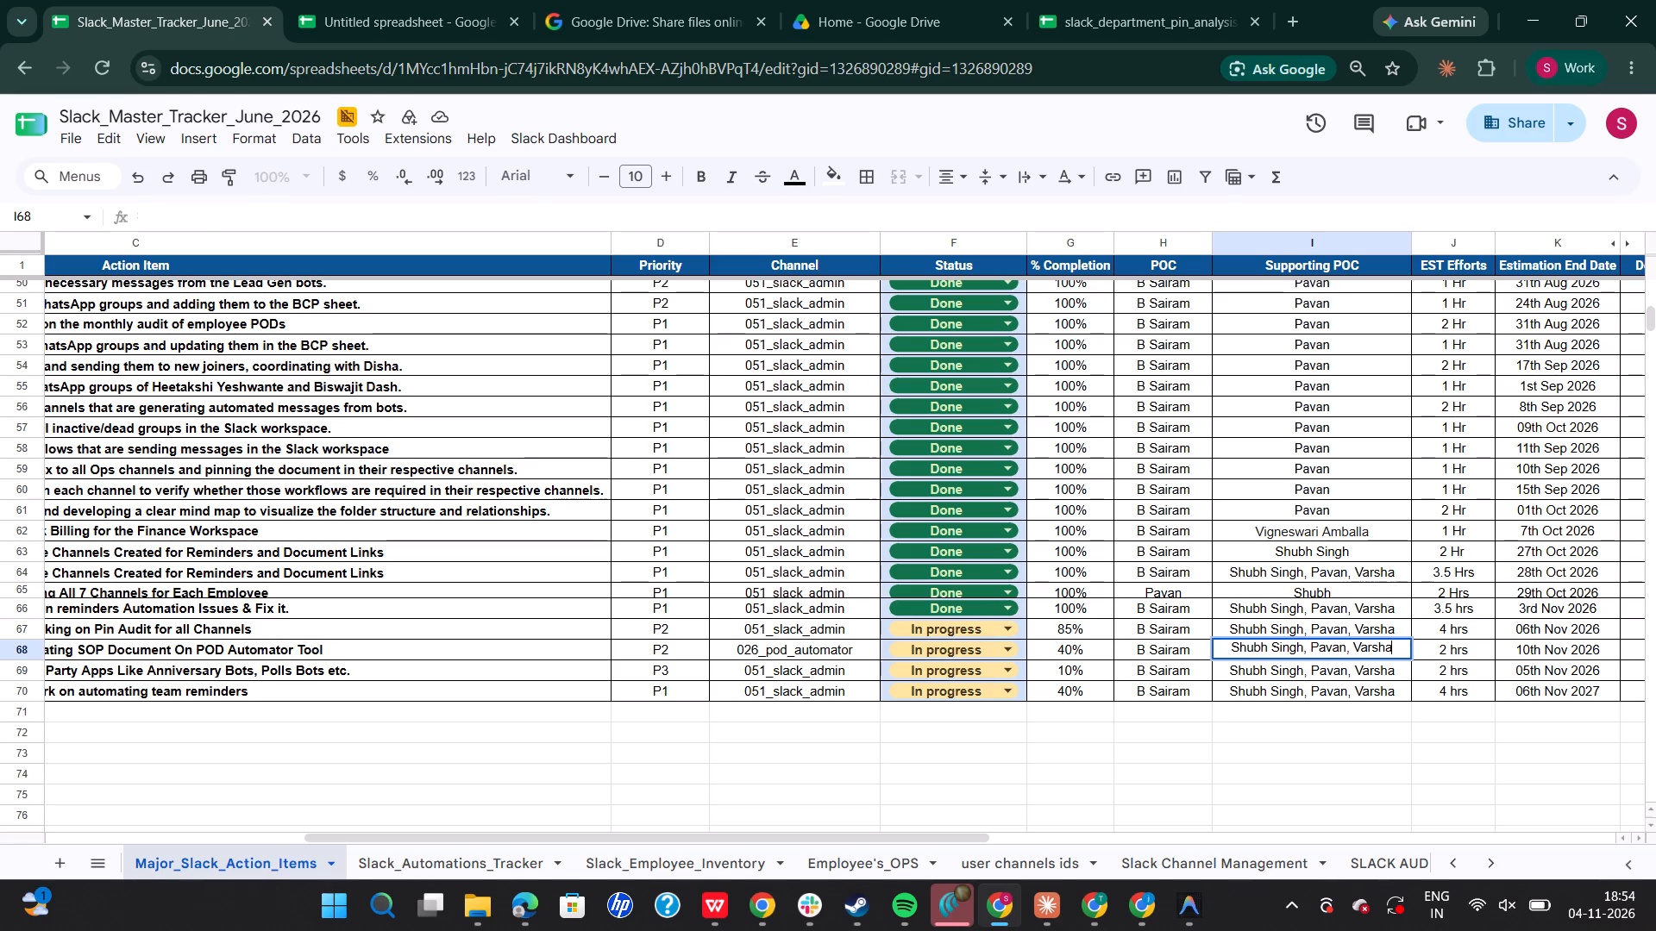
left_click(1373, 755)
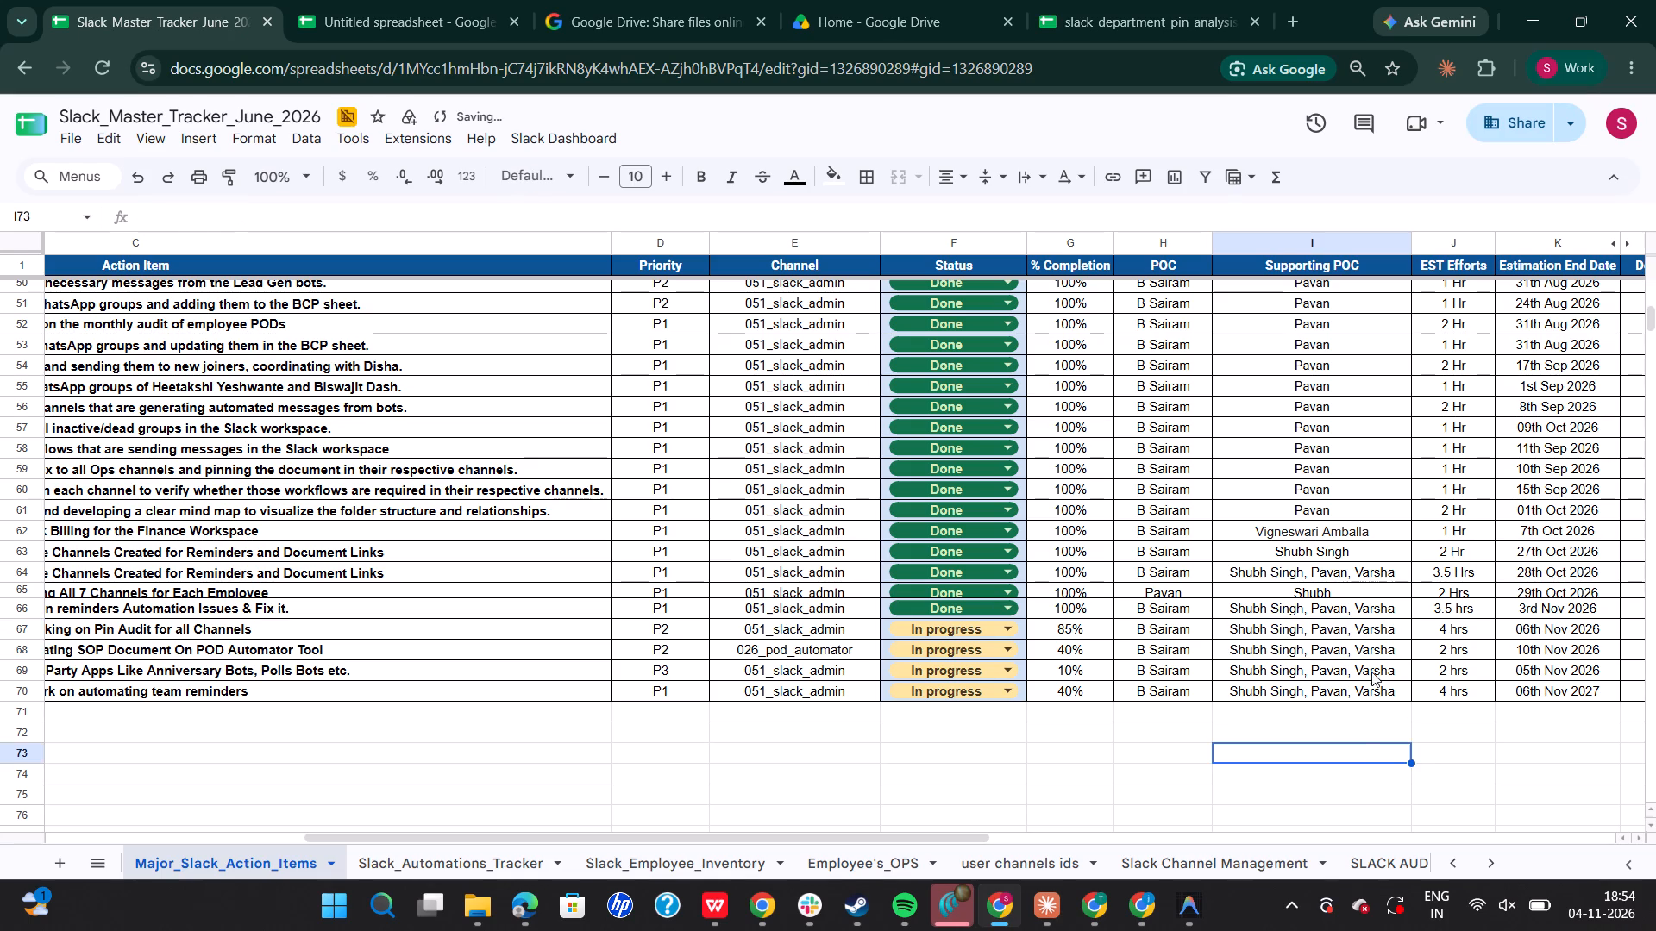
Capture a screen snip of the Major_Slack_Action_Items table's last rows, from the Action Item through the Comments column, down to Work on automating team reminders.
scroll(1447, 730, "left", 2)
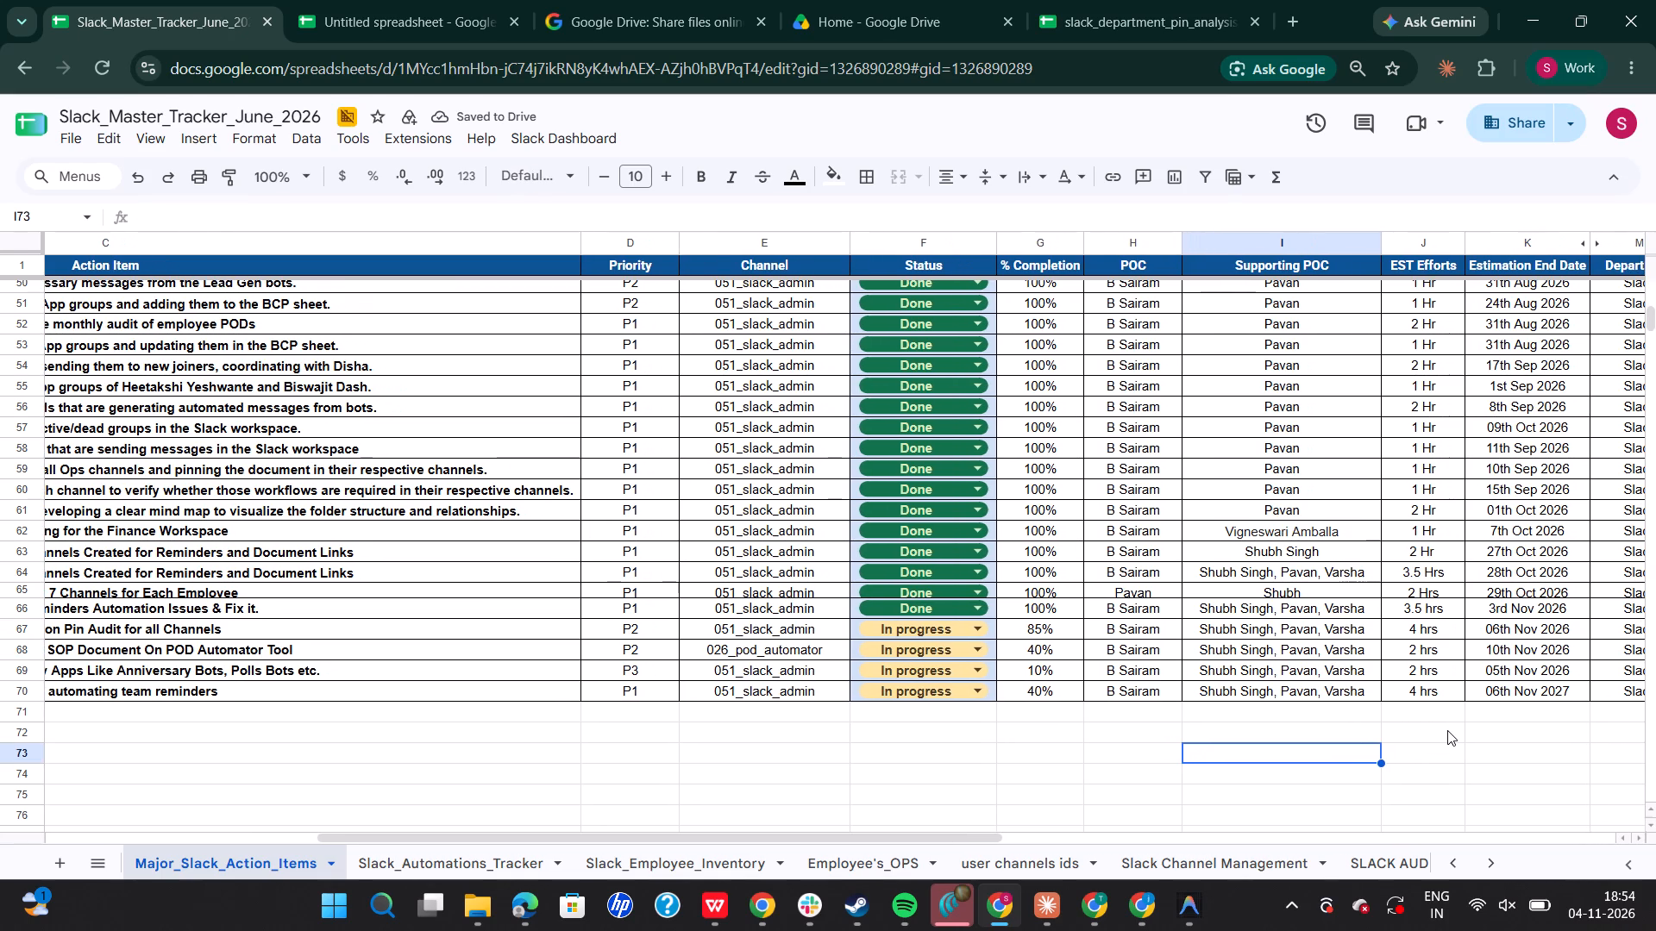
scroll(1447, 730, "left", 2)
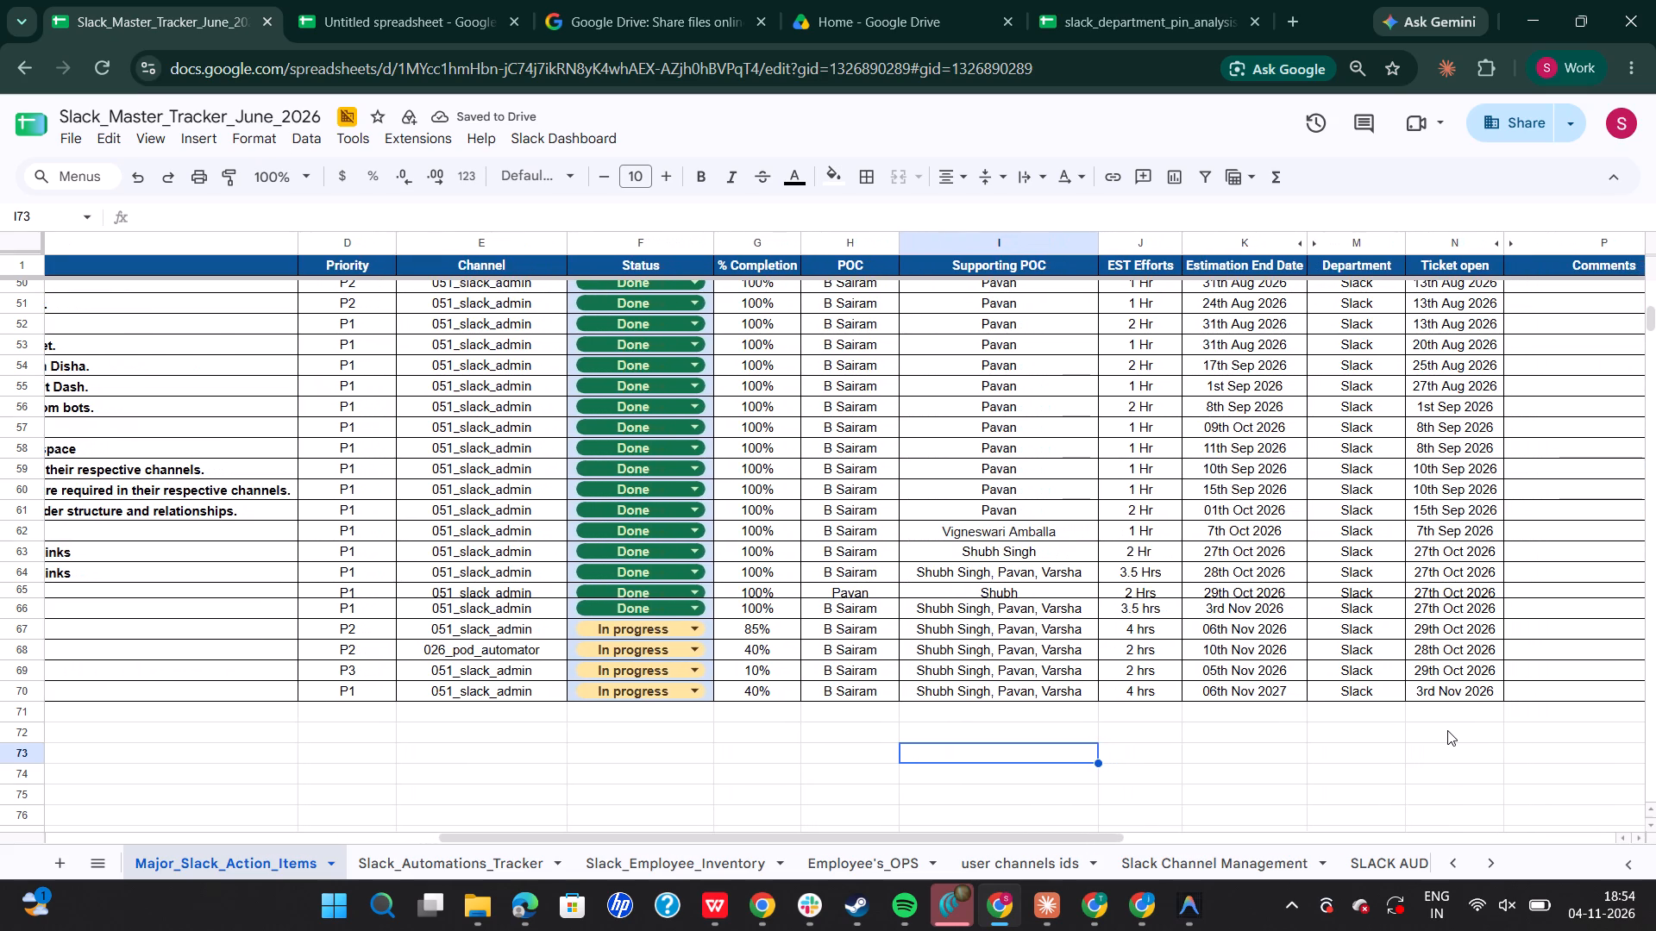
scroll(1447, 730, "right", 2)
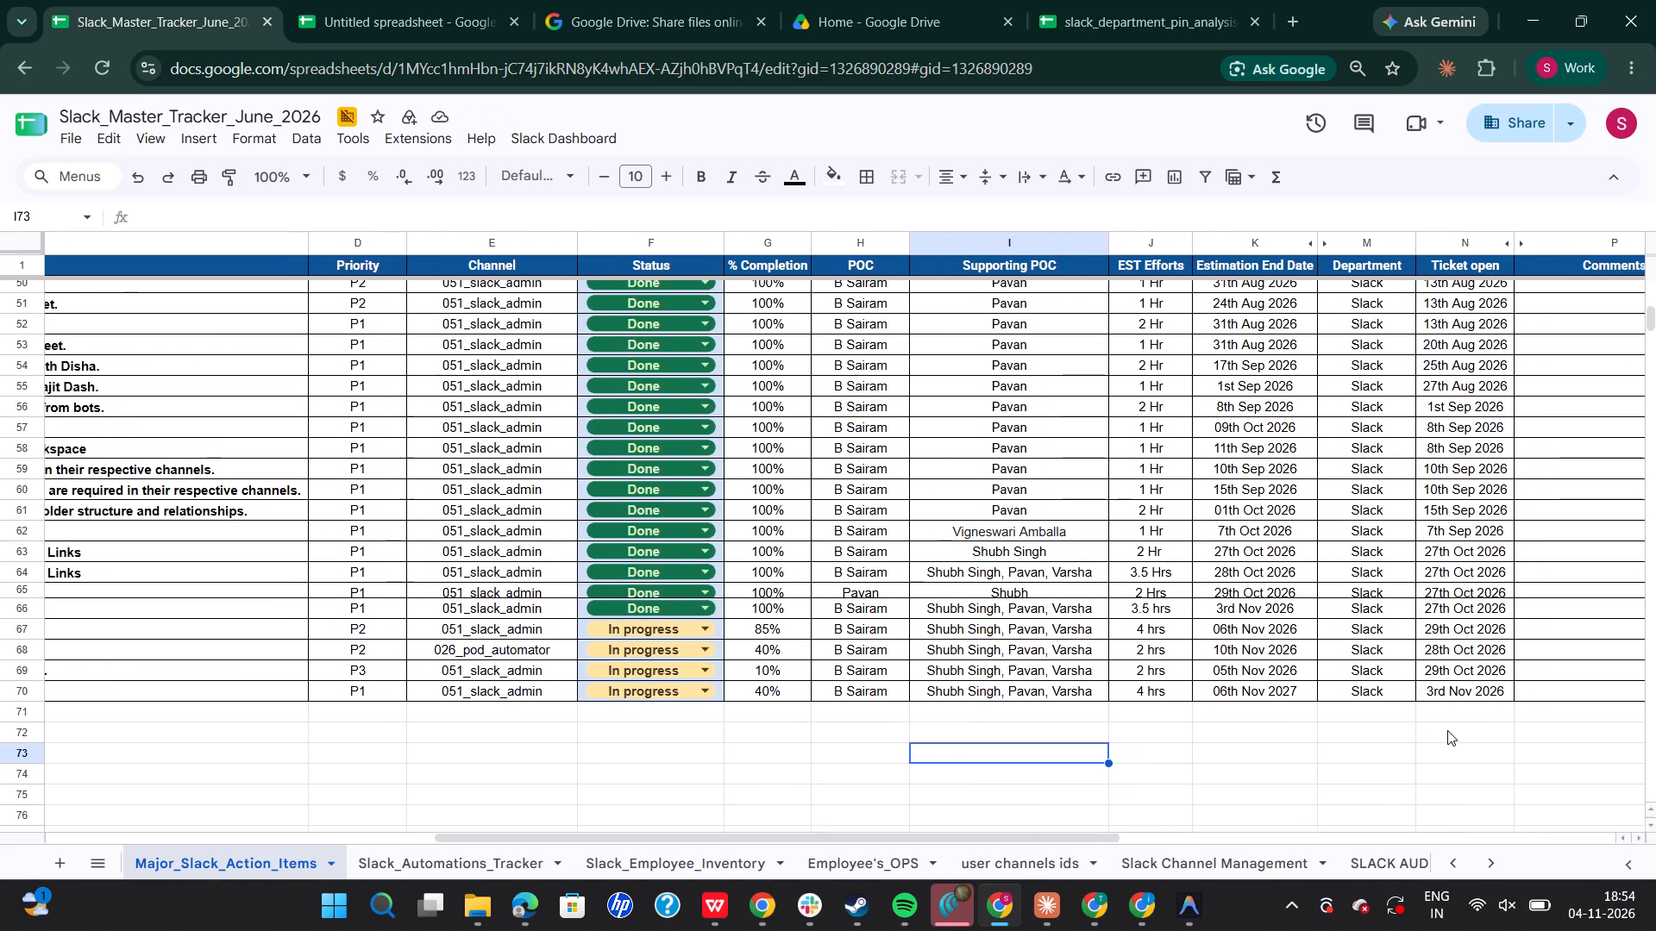
scroll(1447, 730, "right", 5)
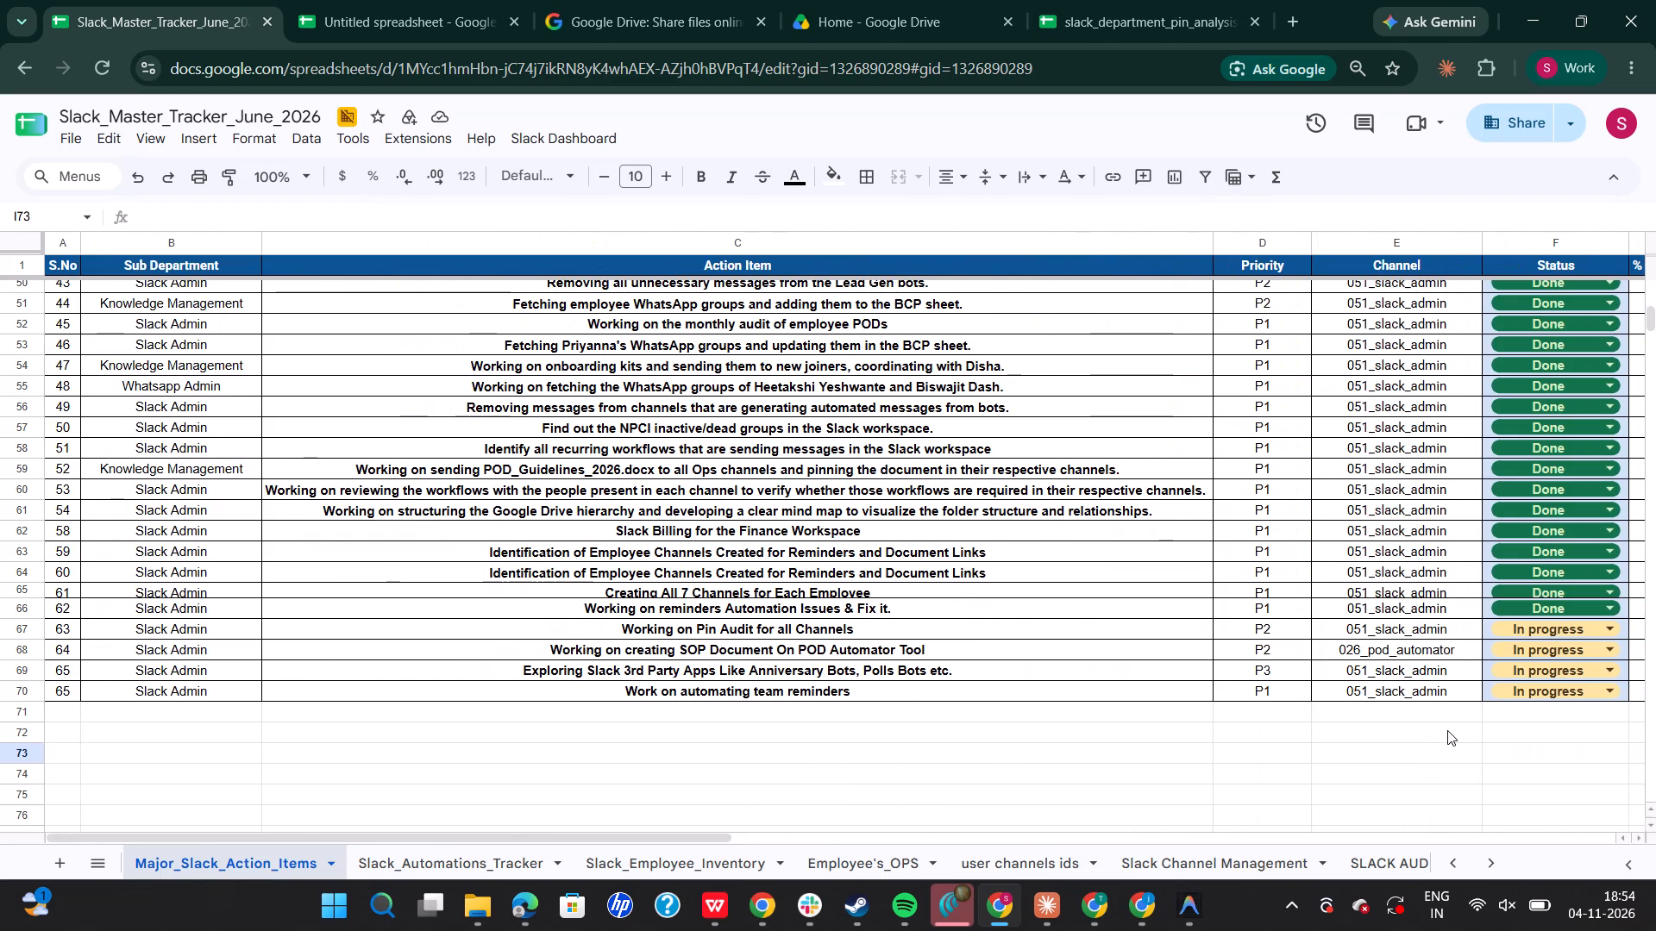
scroll(1326, 725, "left", 1)
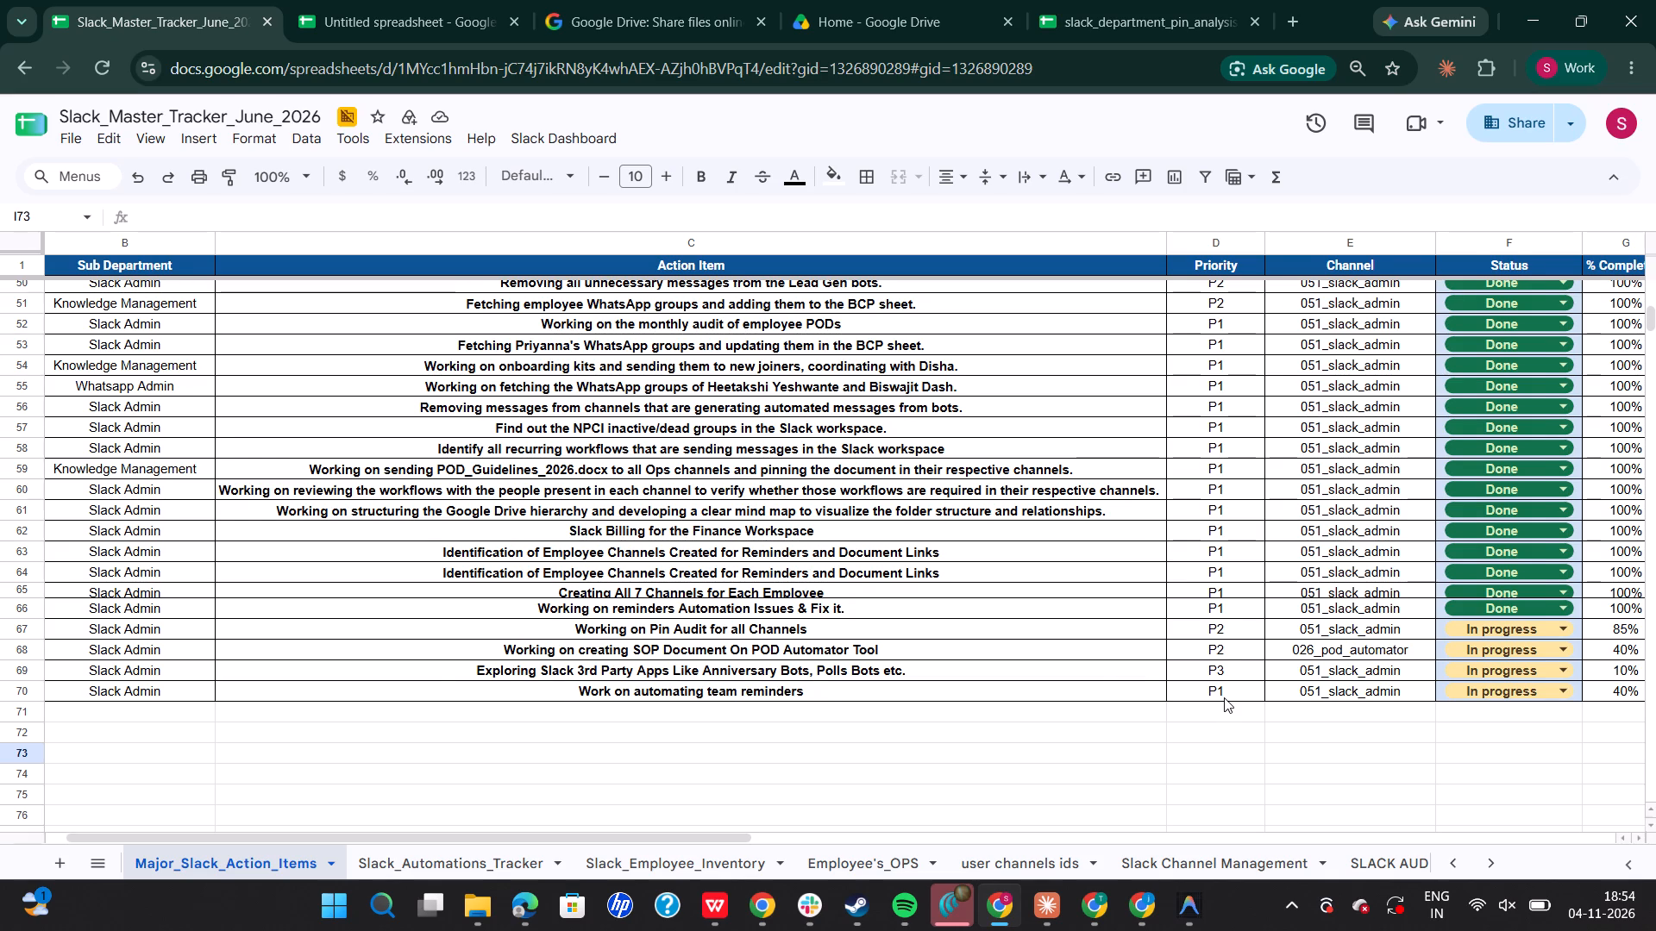
scroll(1224, 697, "left", 3)
key("ctrl+minus")
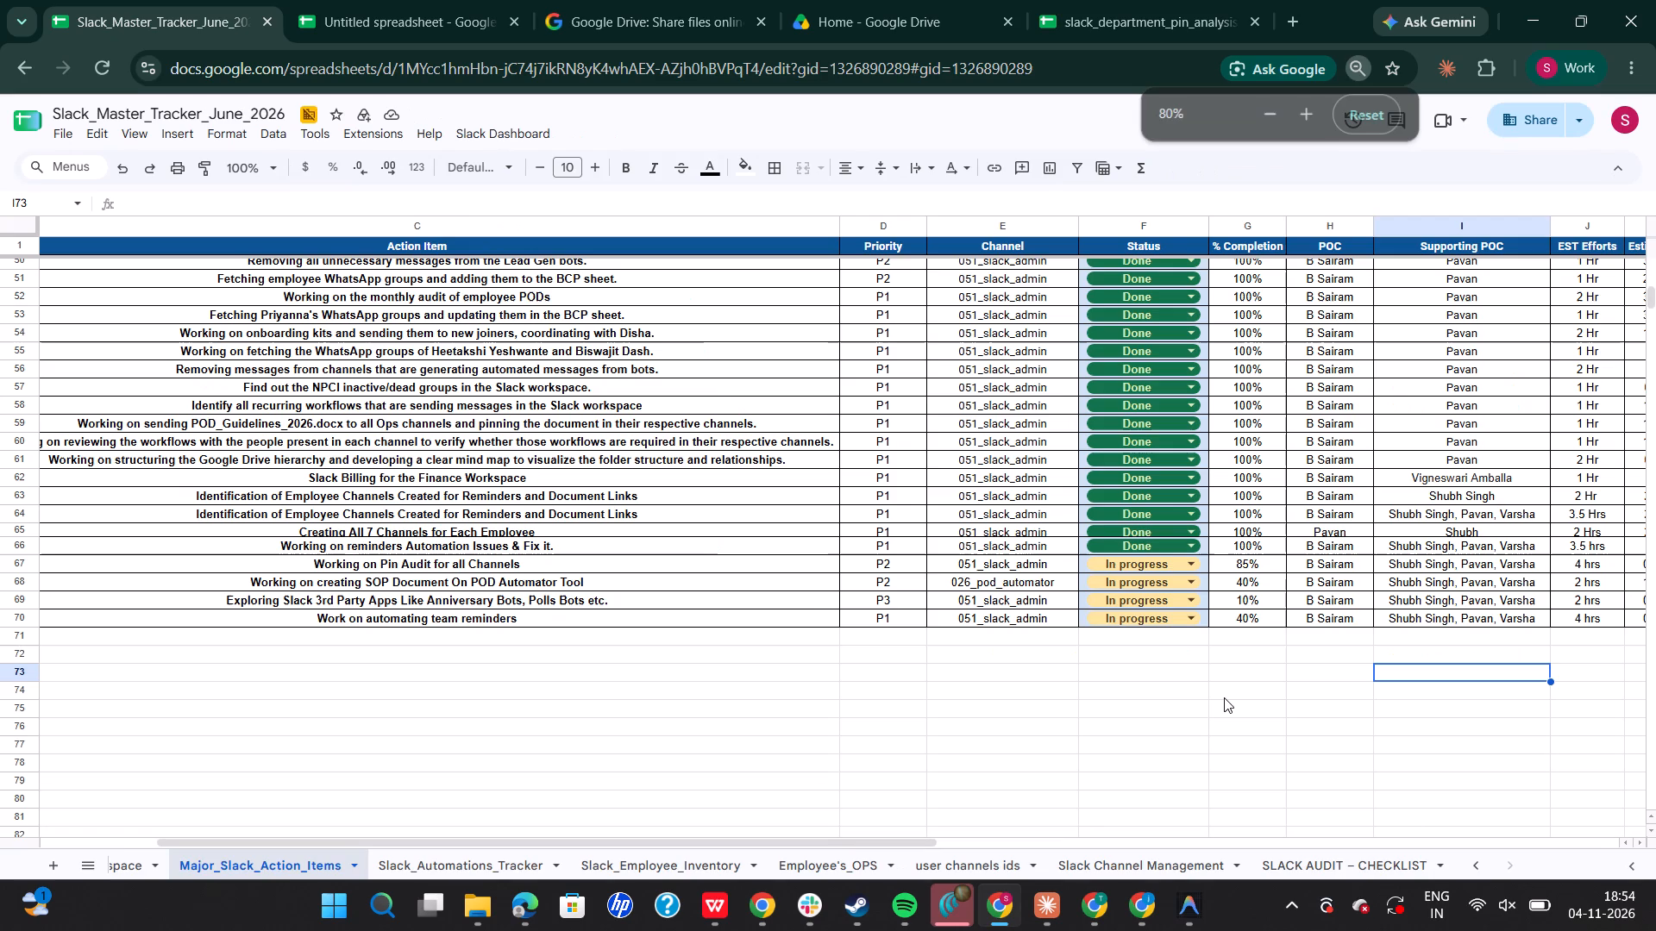
key("ctrl+minus")
key("ctrl+minus")
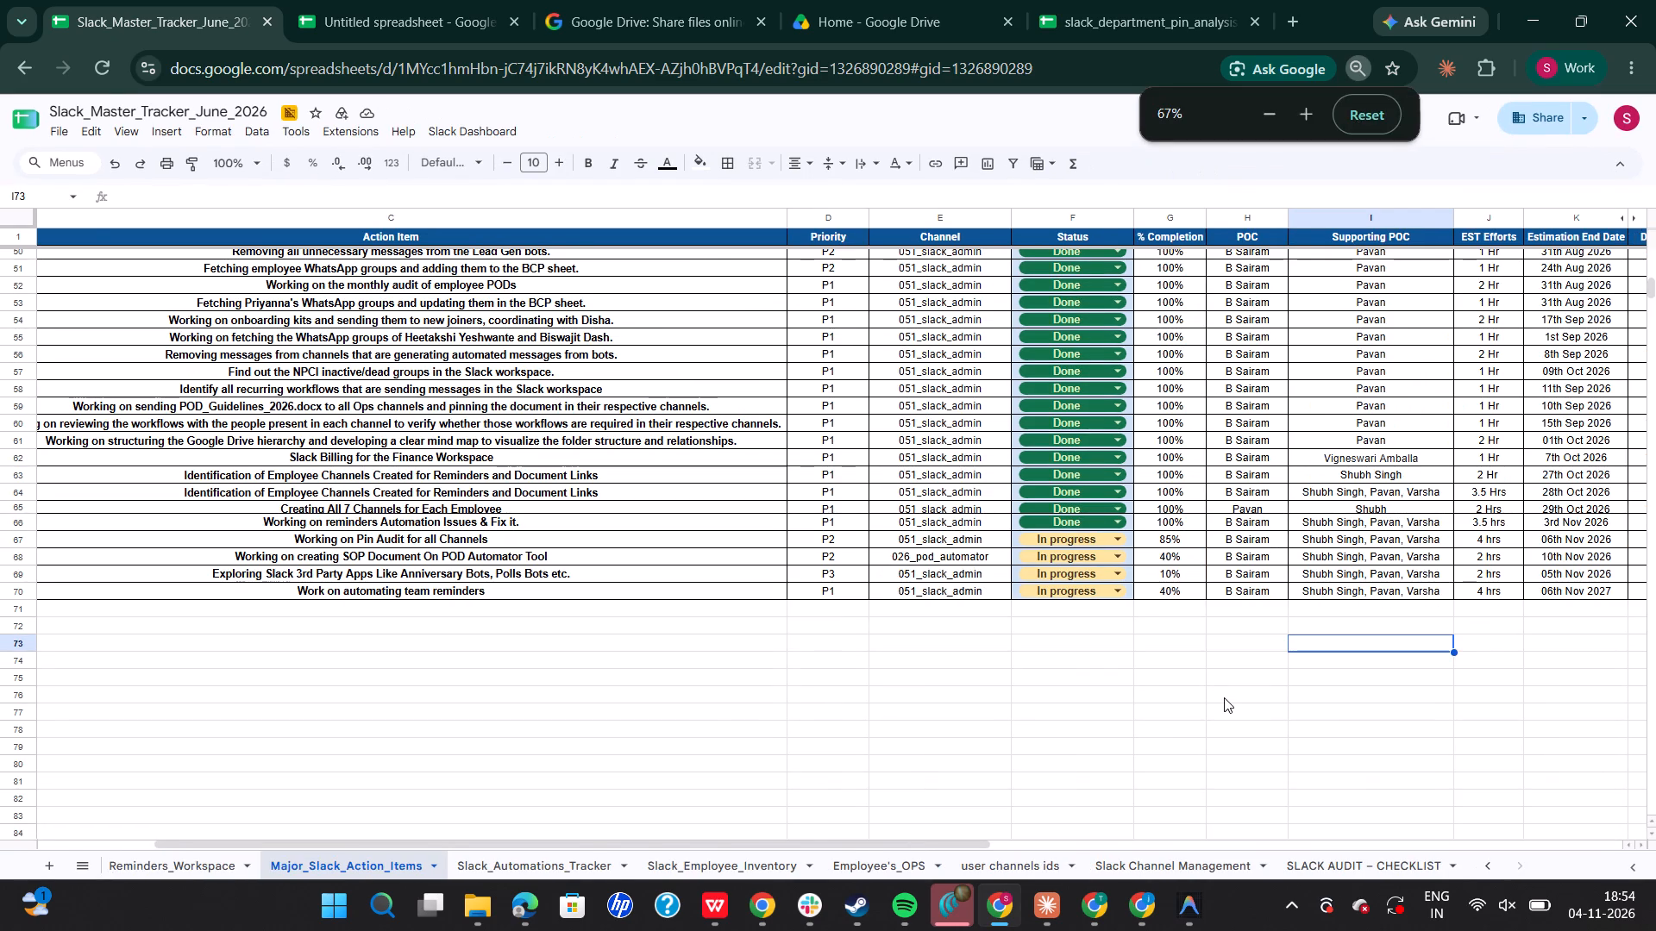
key("ctrl+minus")
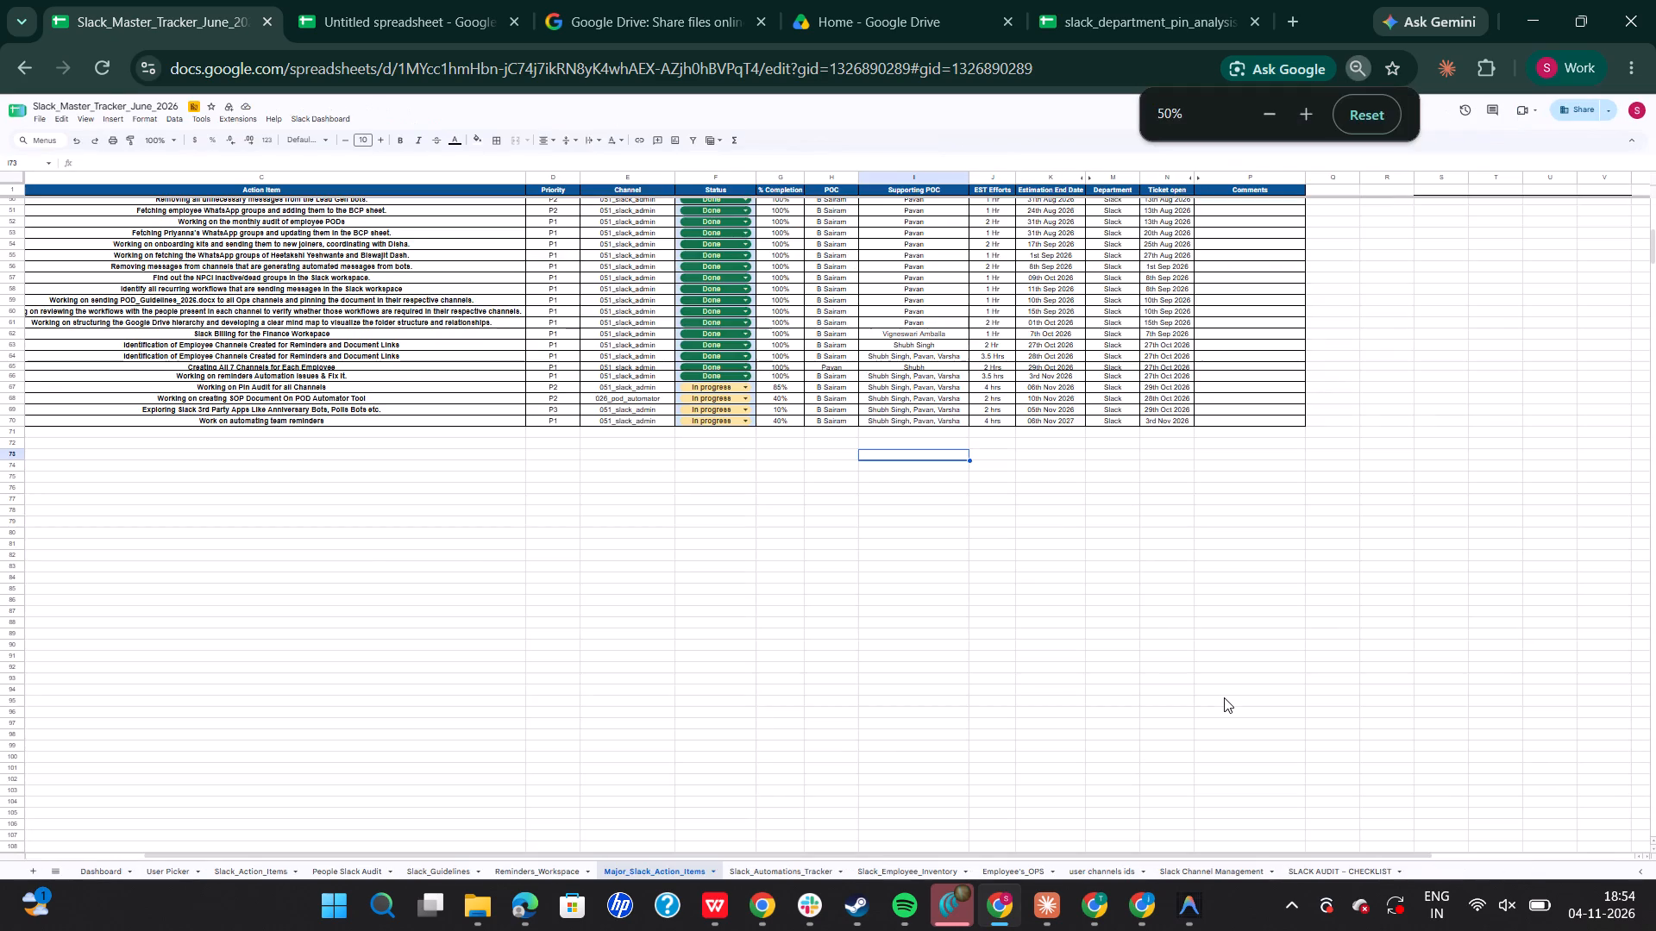
scroll(539, 659, "down", 1)
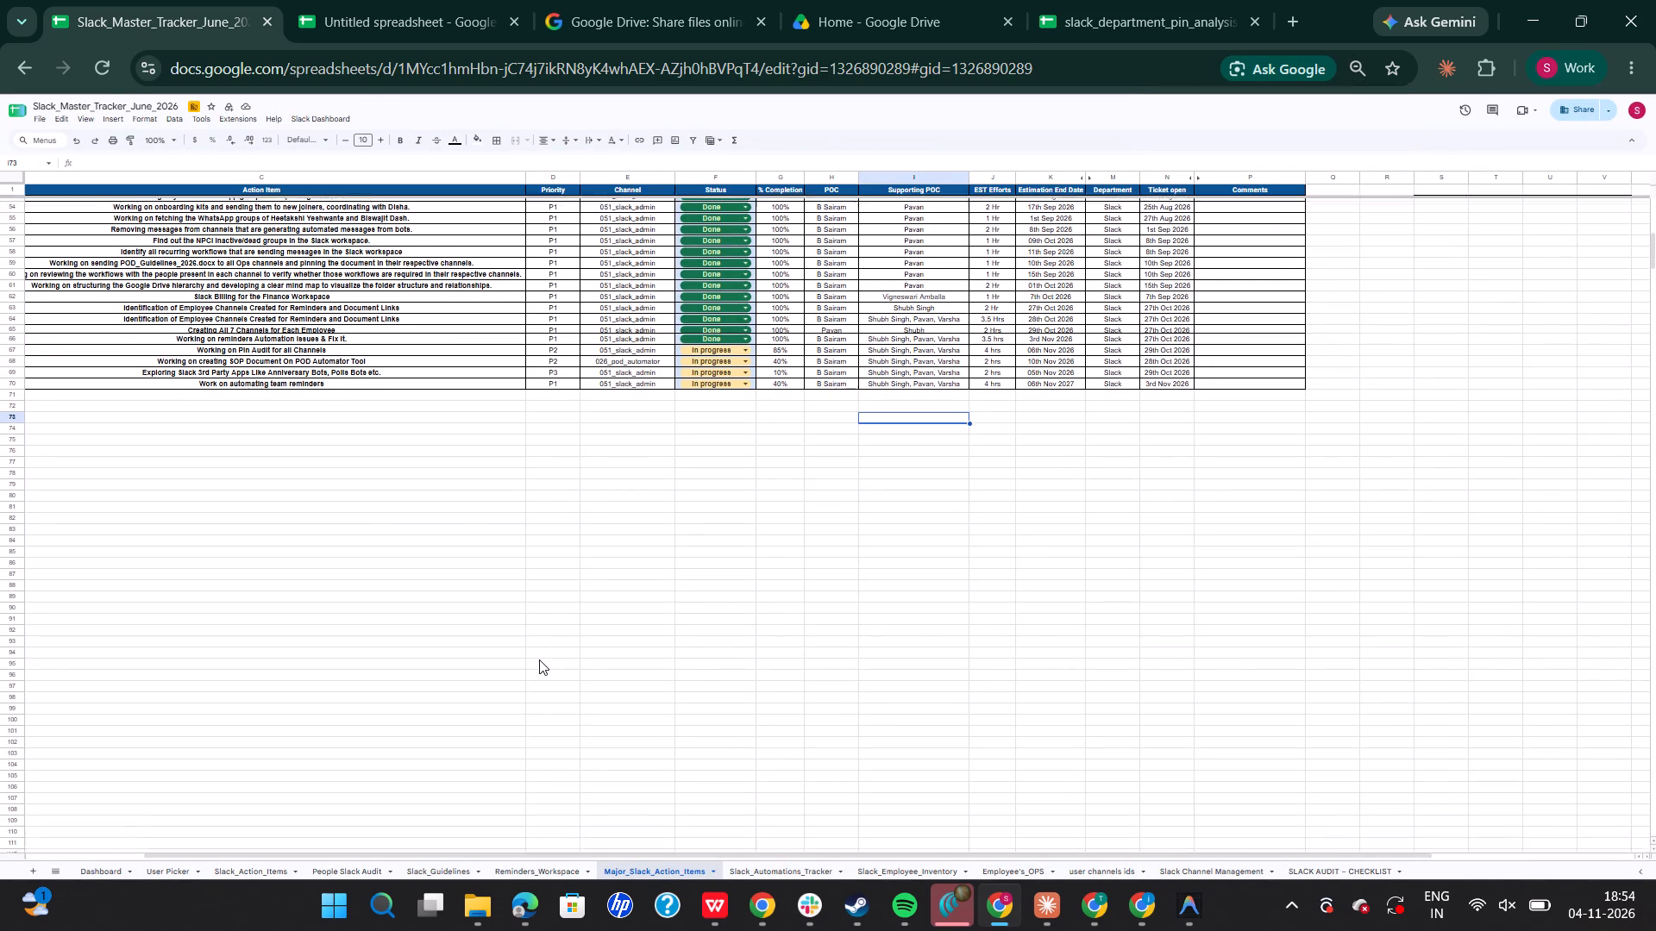
scroll(539, 659, "down", 1)
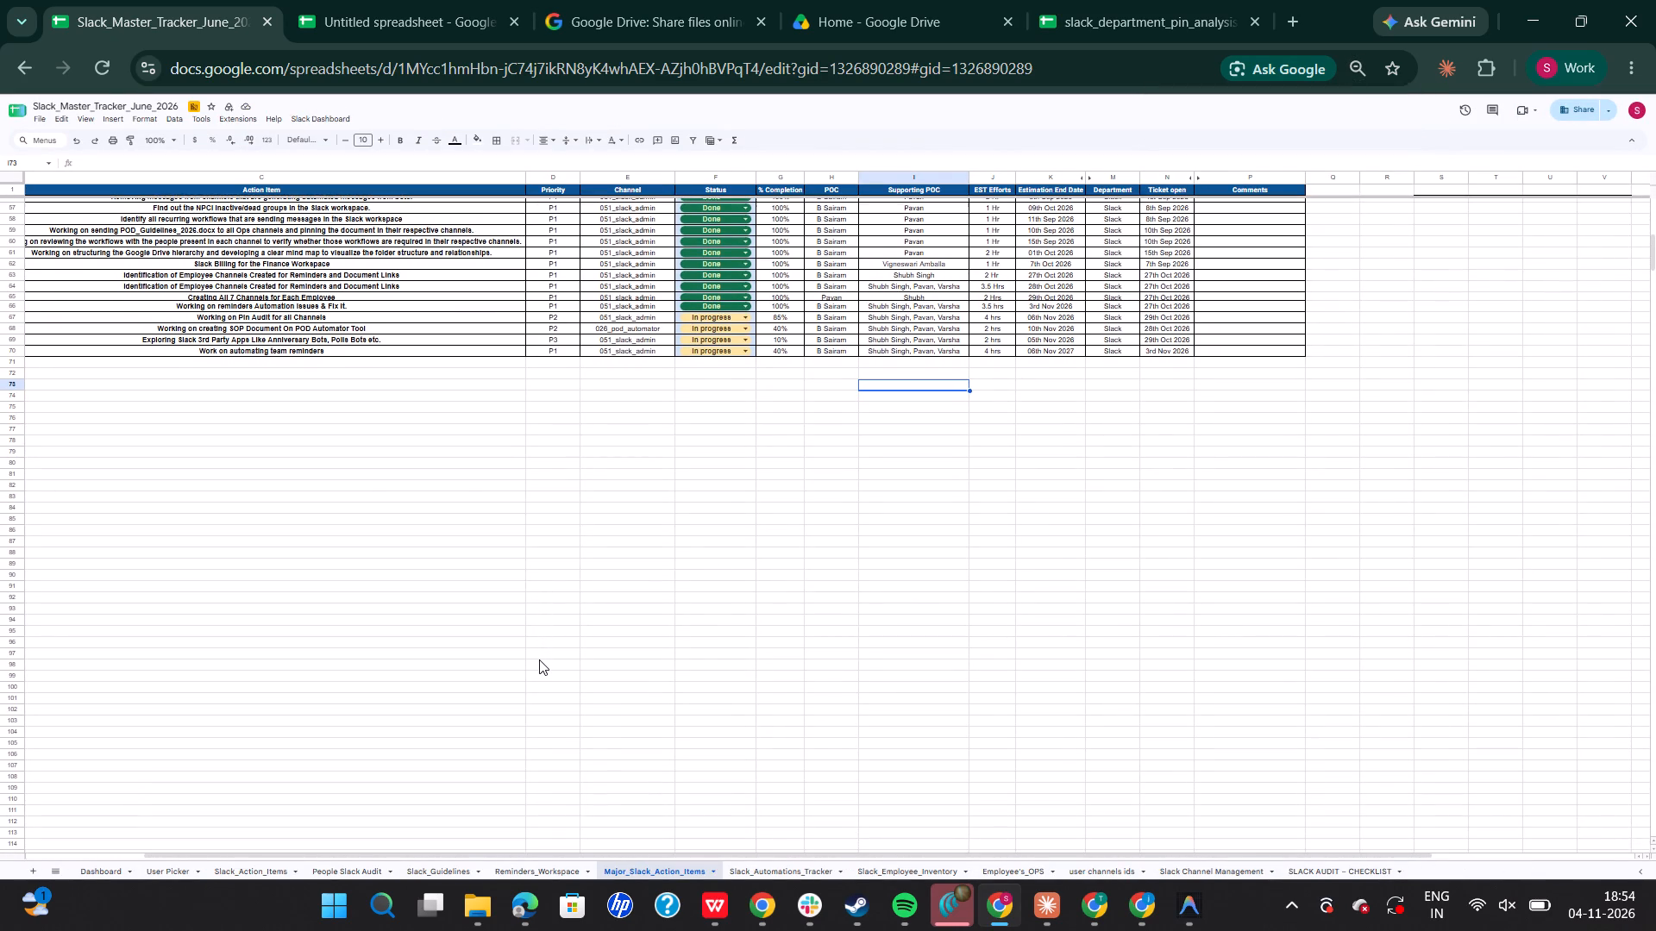
scroll(539, 659, "down", 1)
left_click(538, 709)
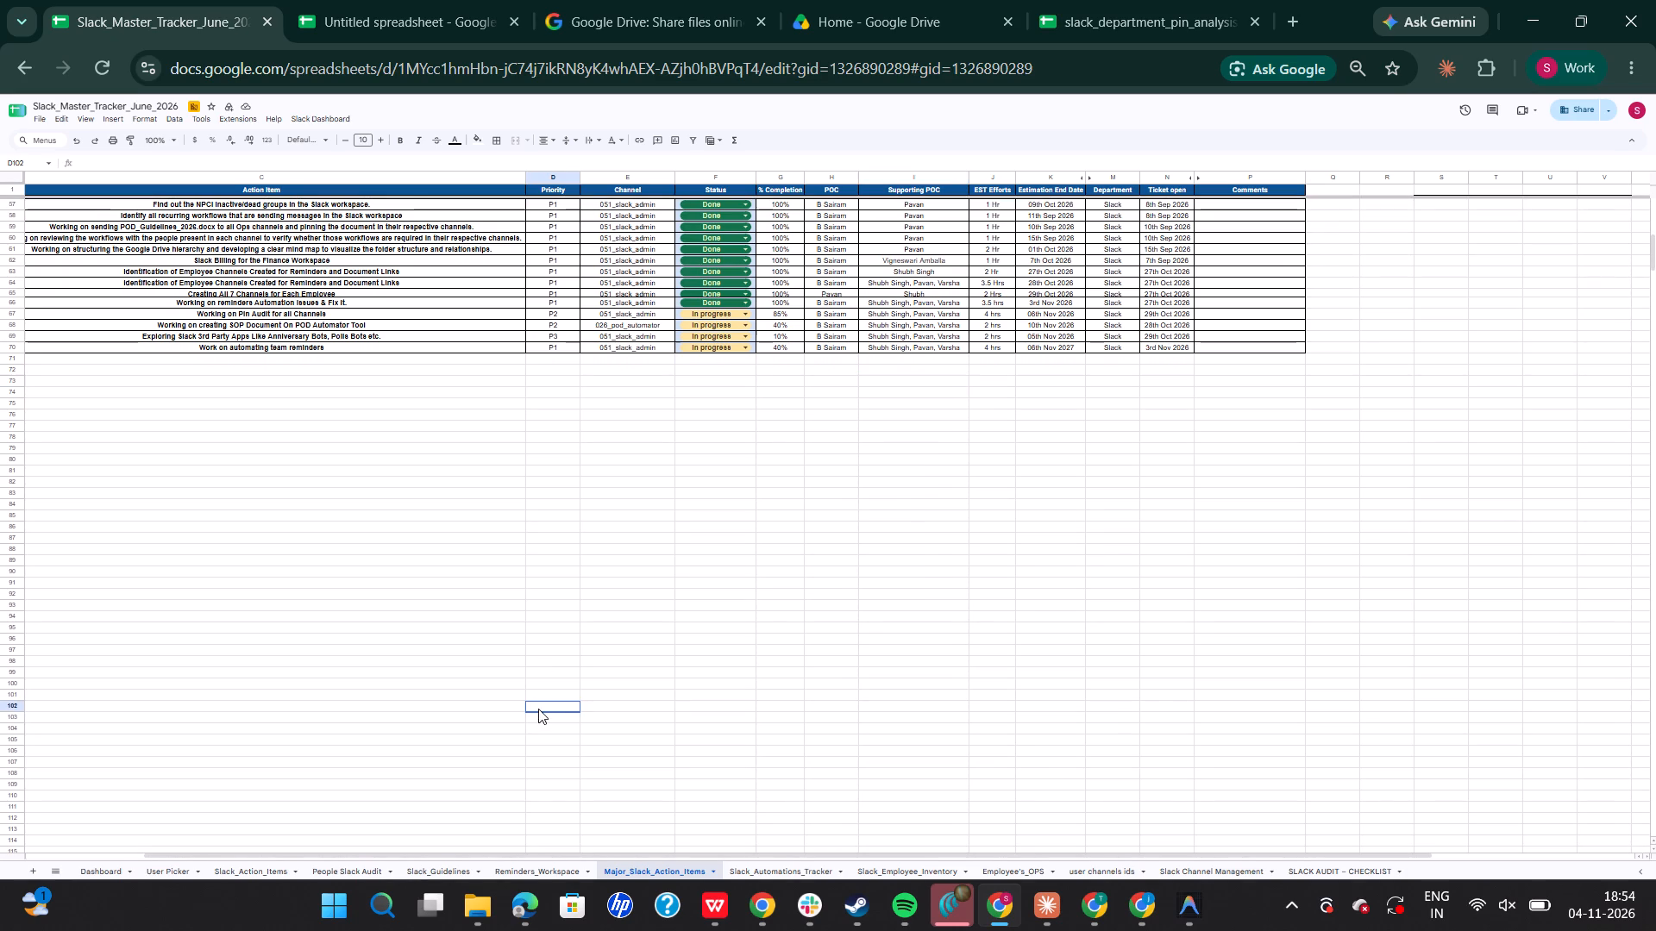
key("Print")
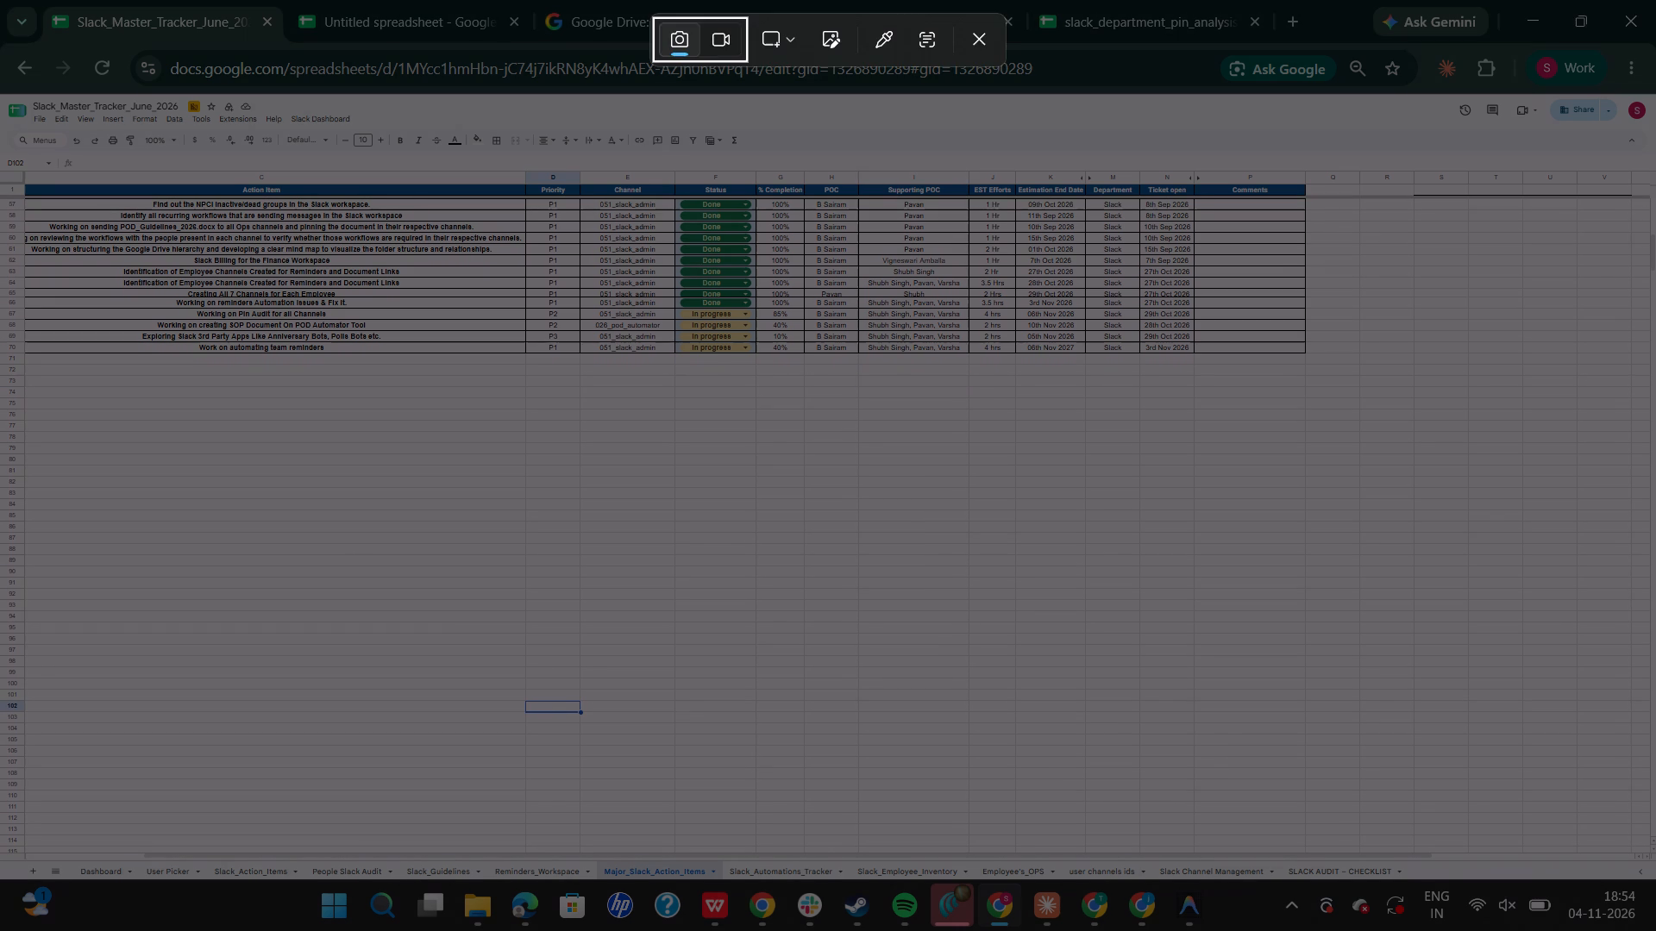
left_click_drag(21, 171, 367, 348)
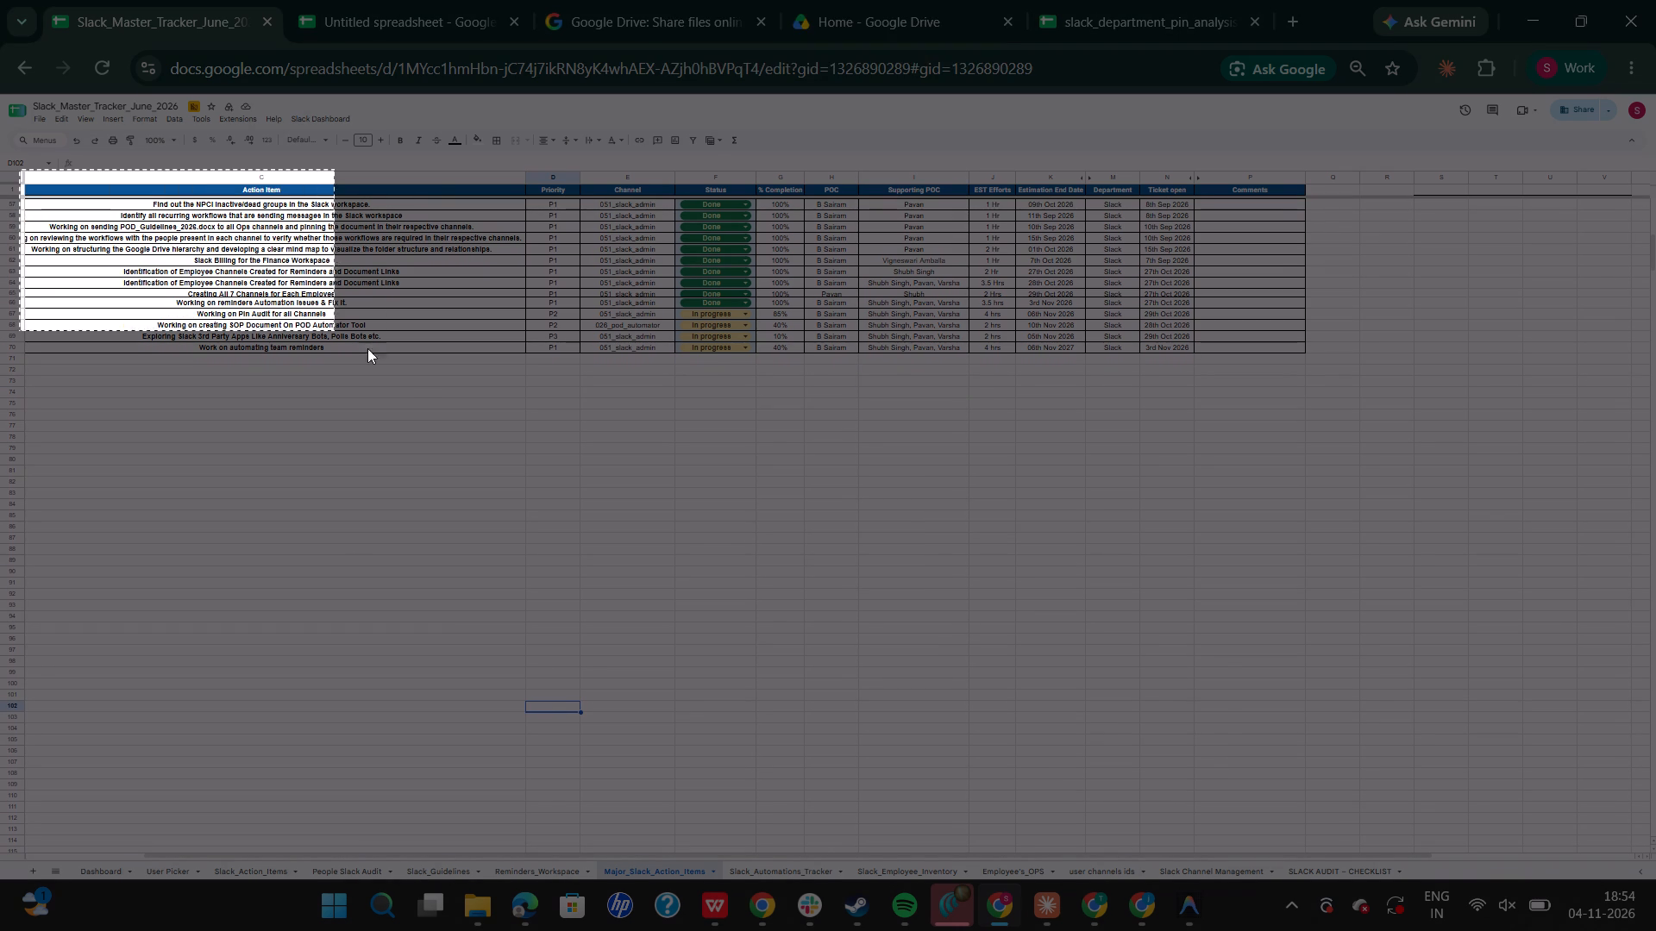
left_click_drag(367, 348, 841, 377)
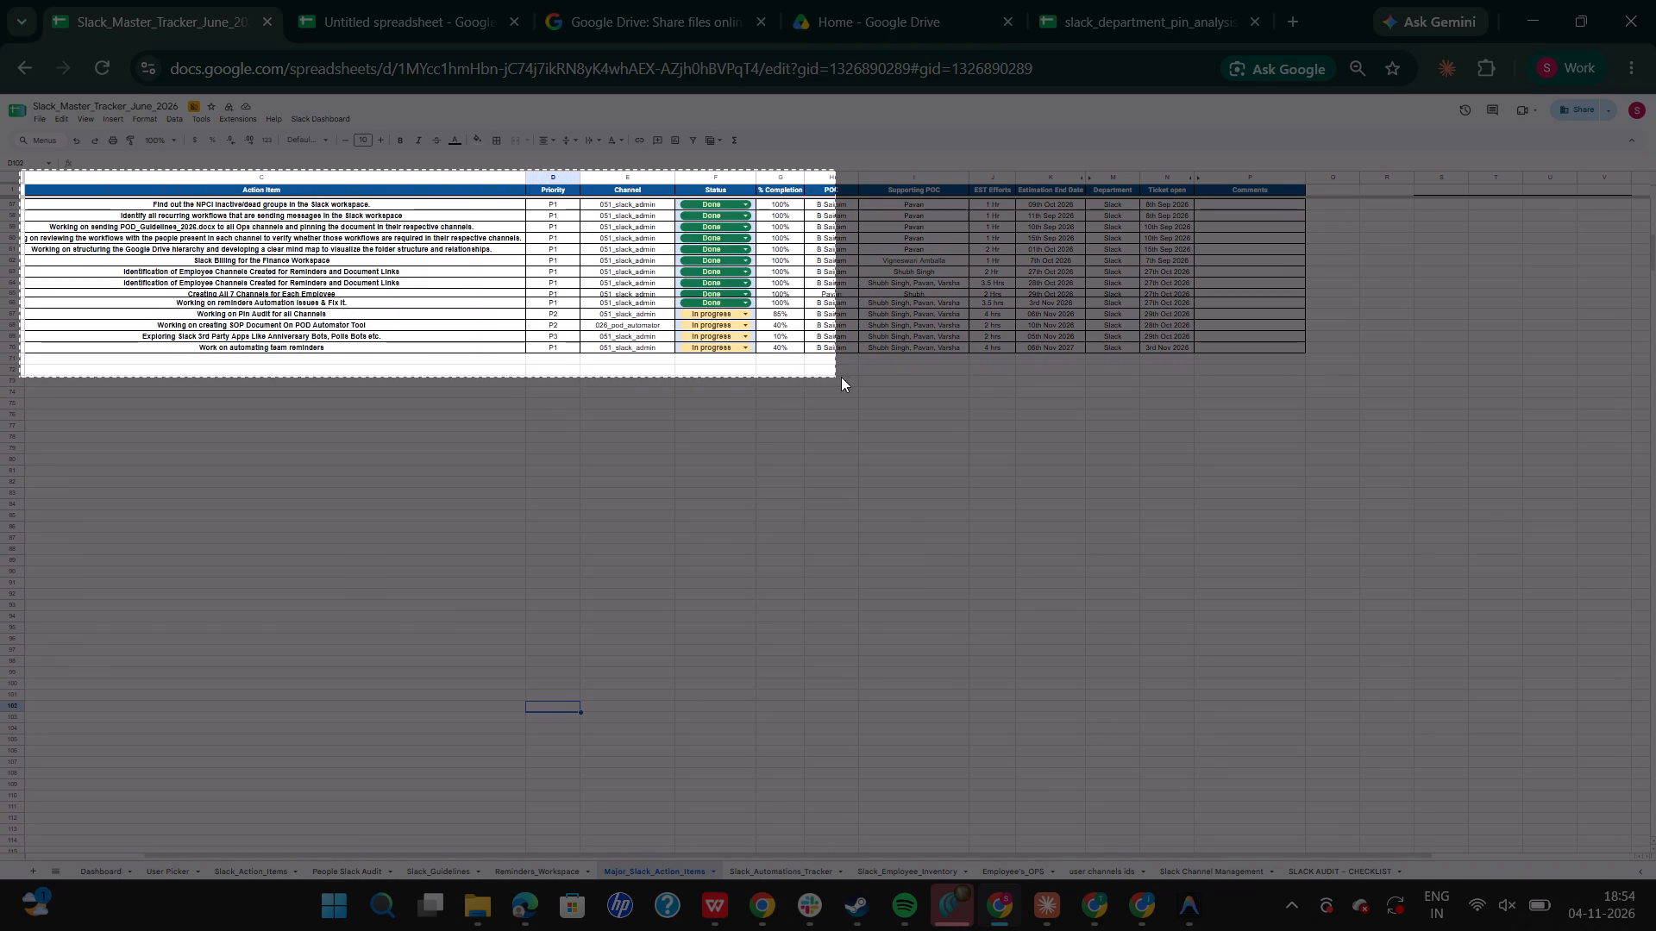
left_click_drag(841, 377, 1131, 377)
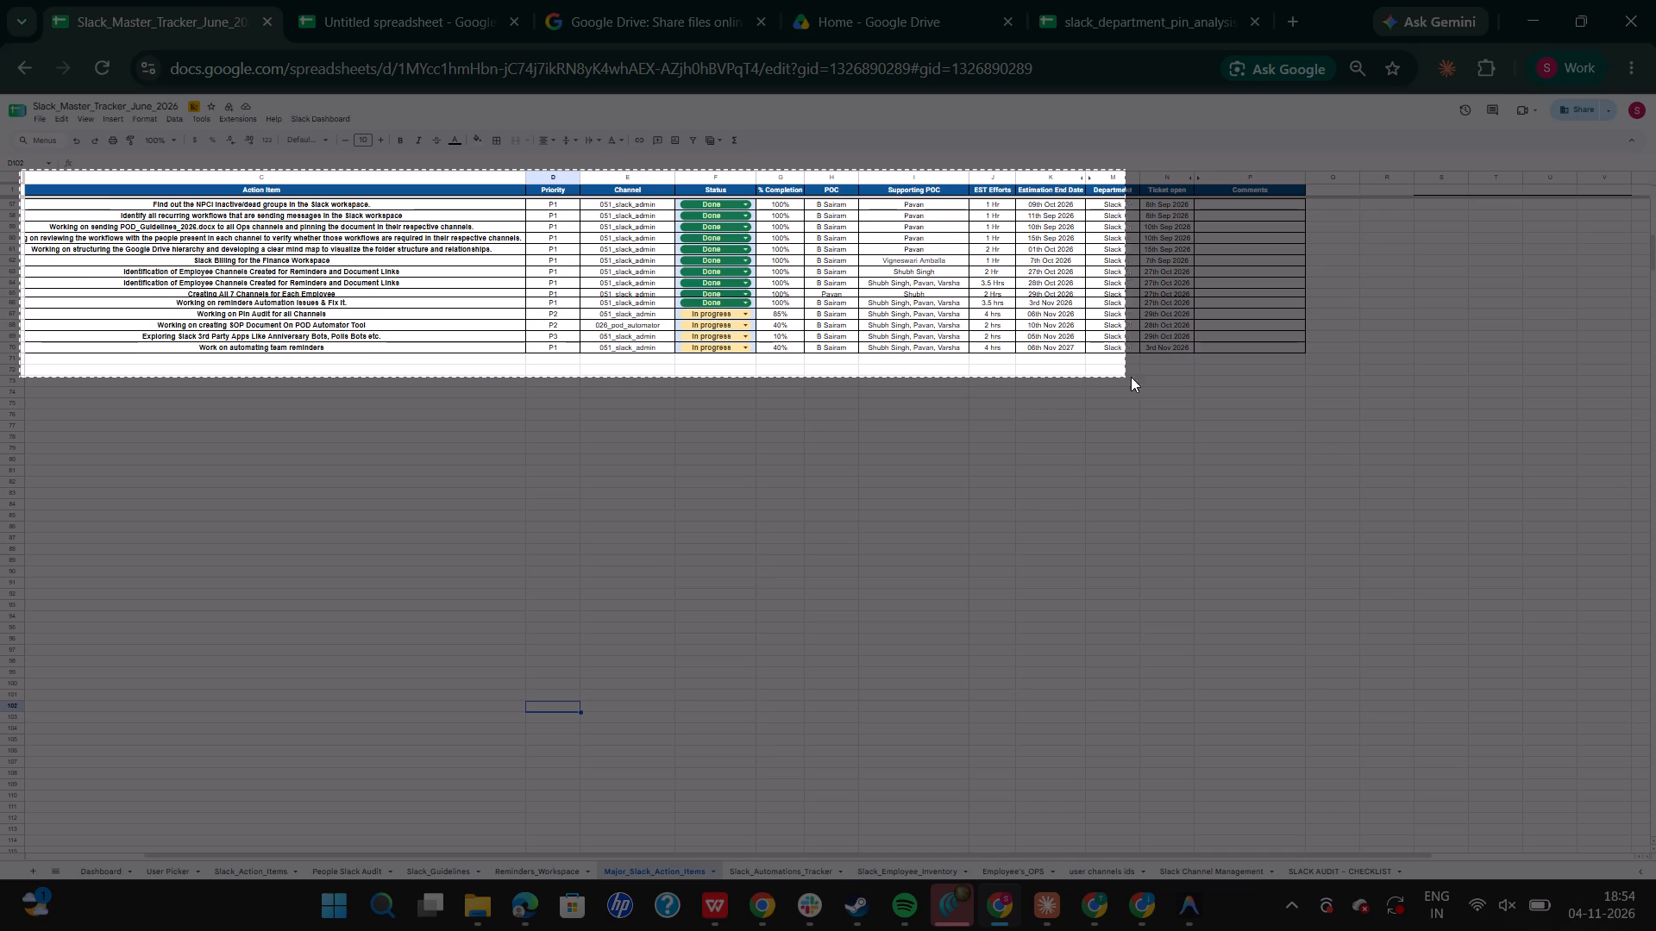
left_click_drag(1131, 377, 1305, 354)
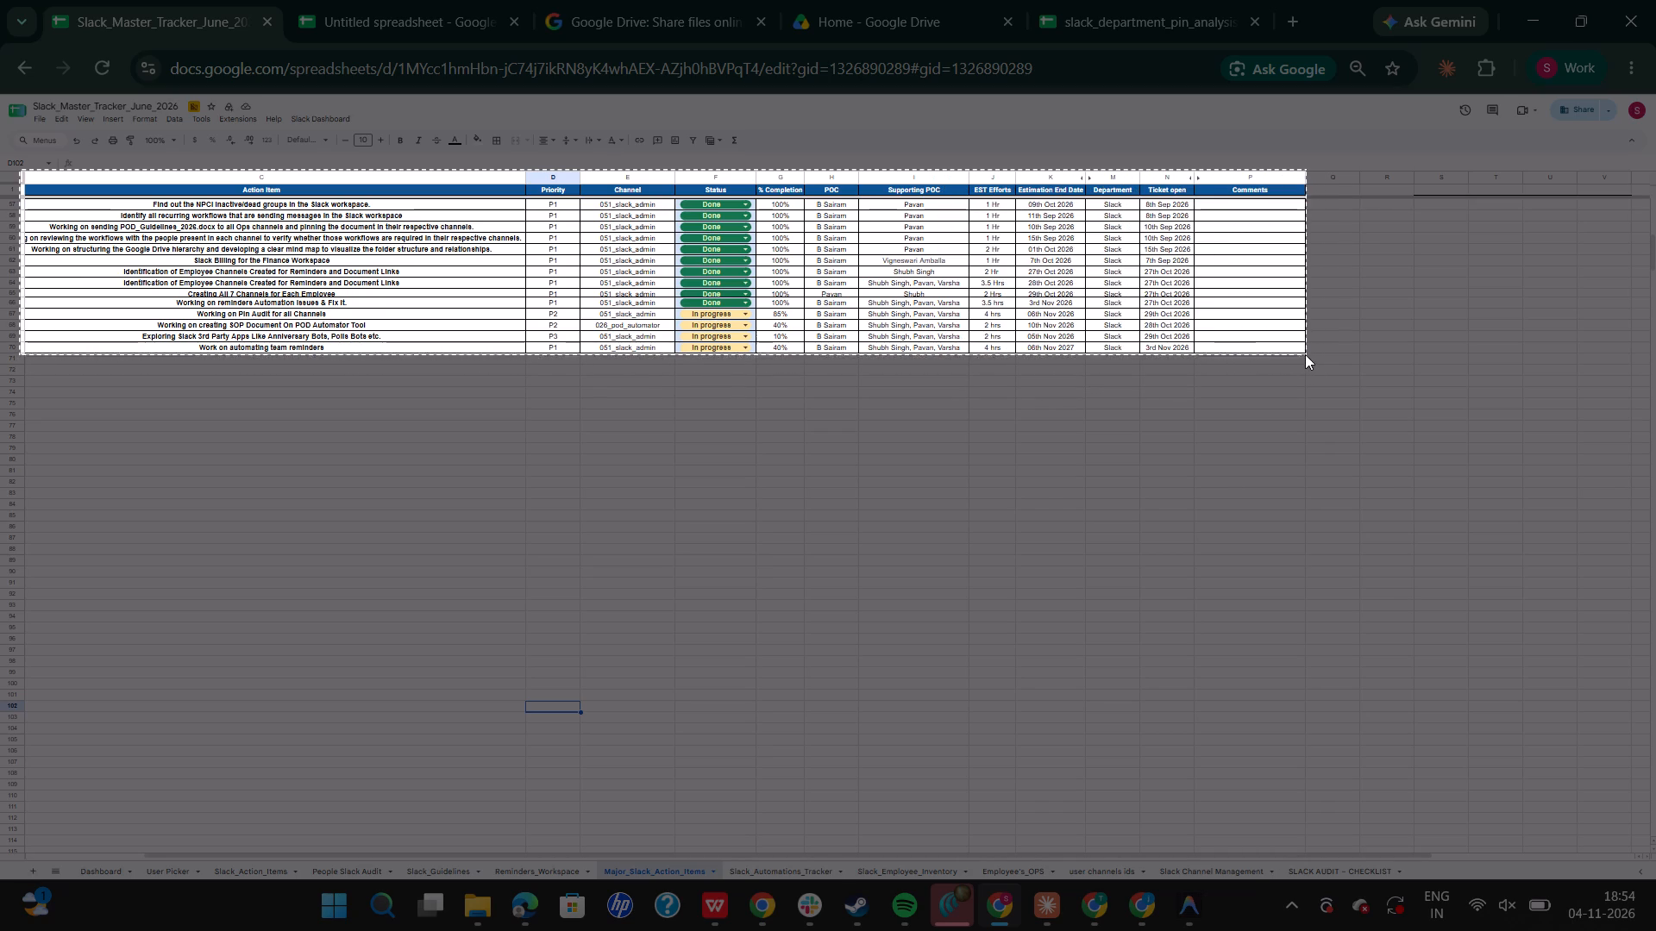
left_click_drag(1305, 354, 1306, 353)
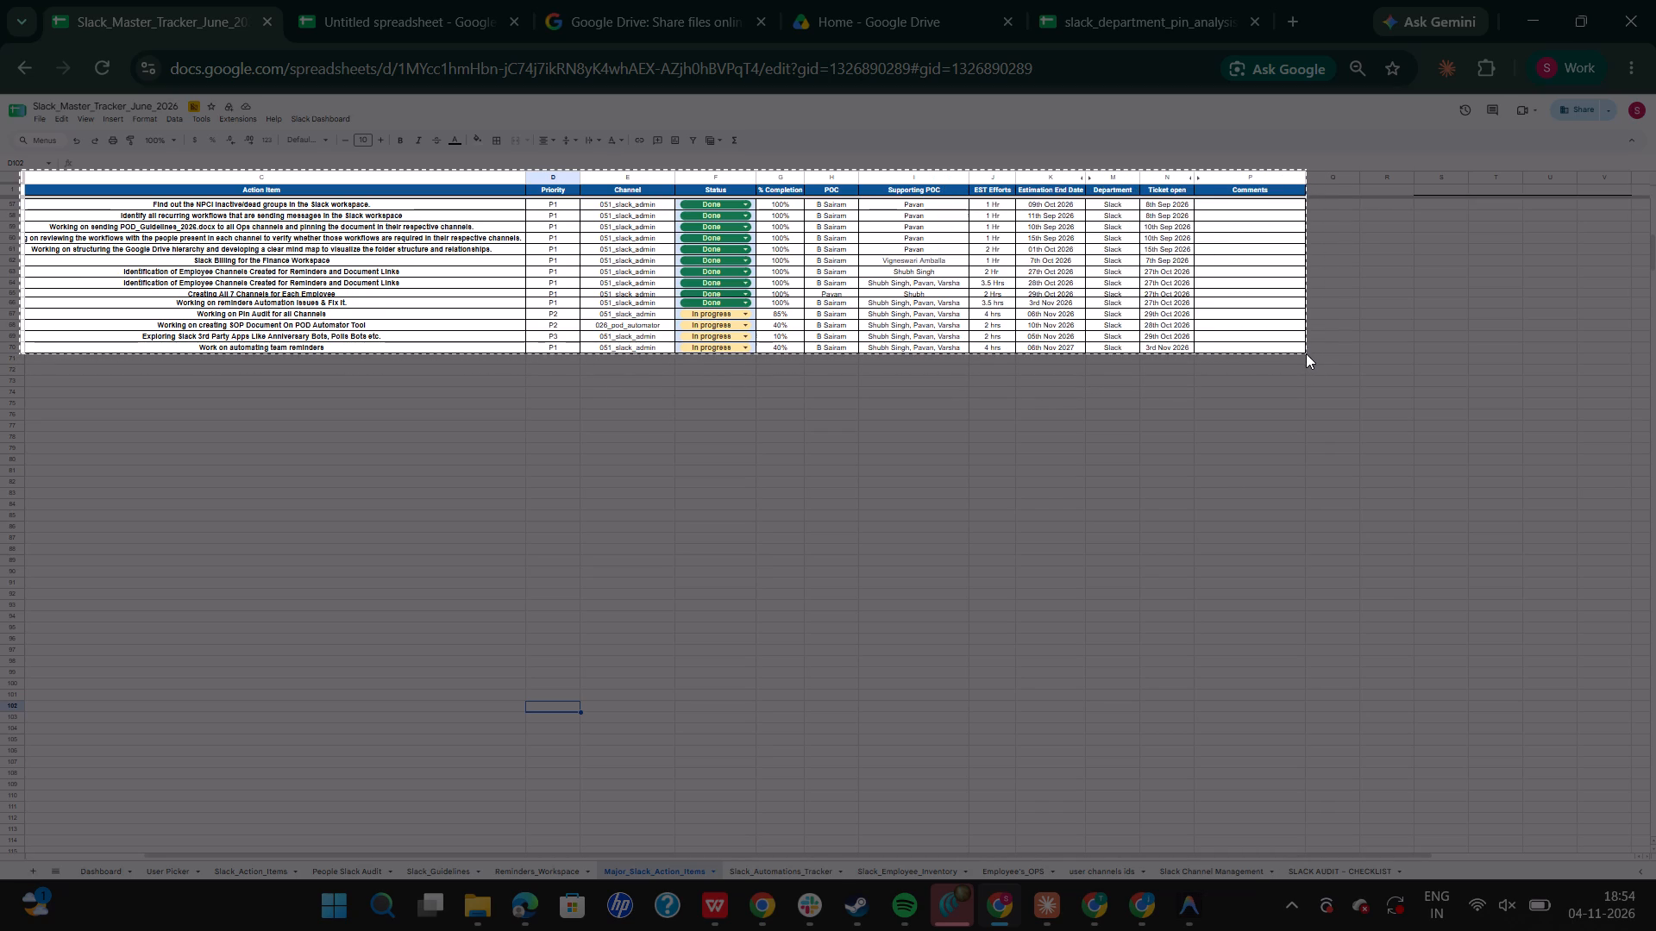
left_click_drag(1306, 353, 1301, 352)
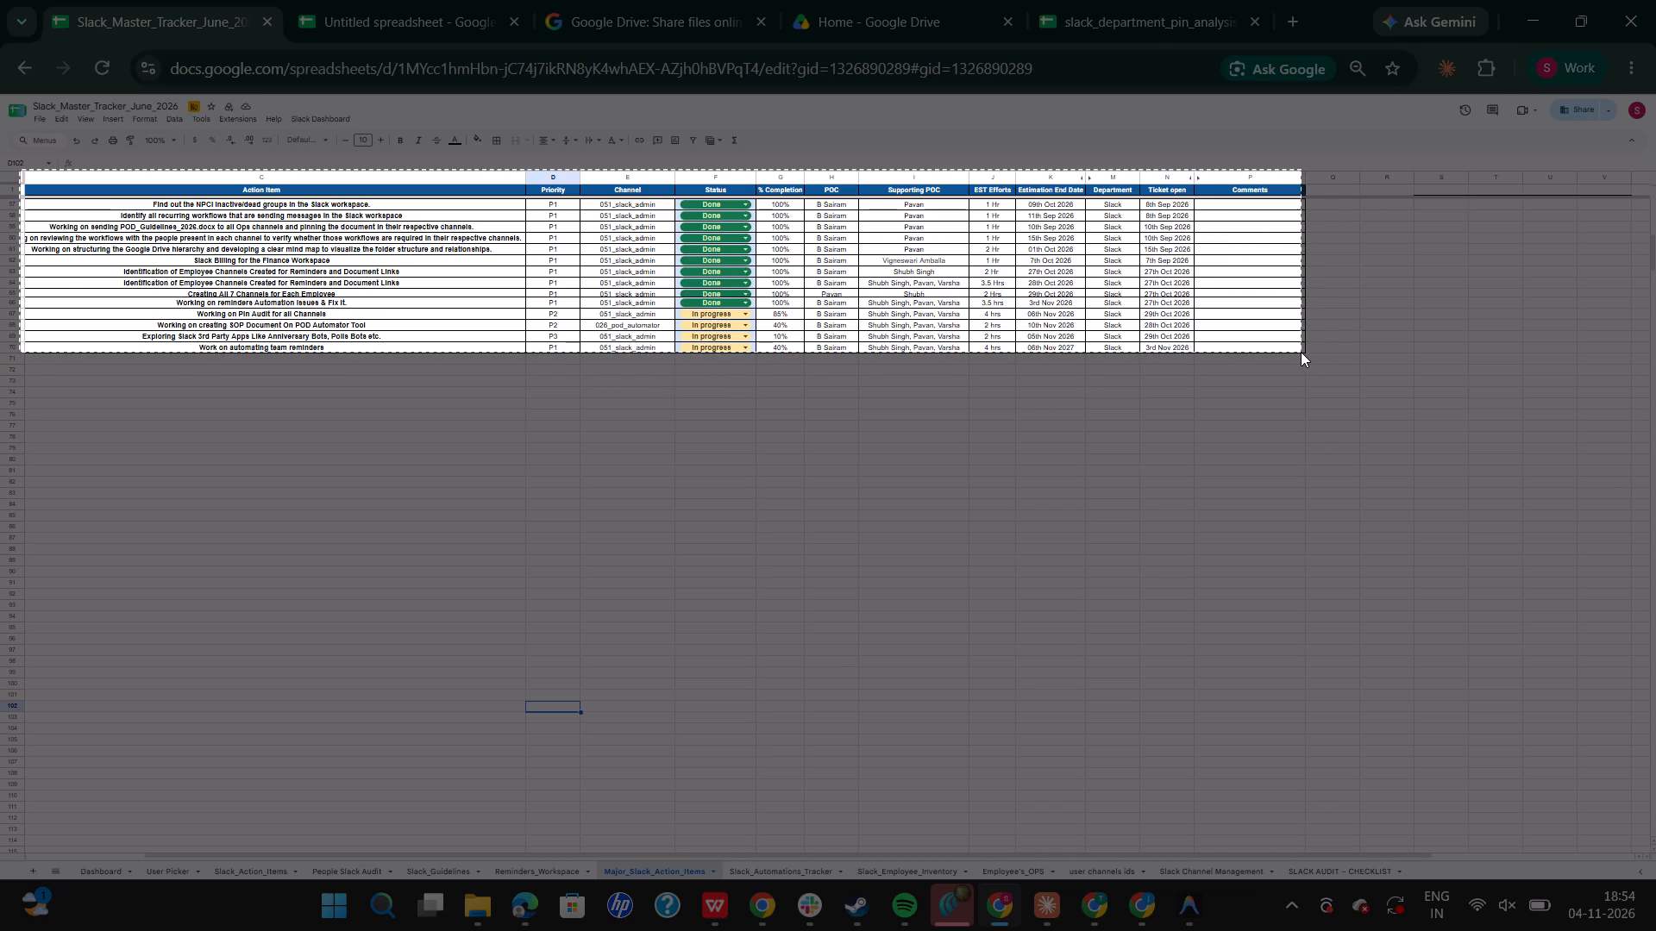
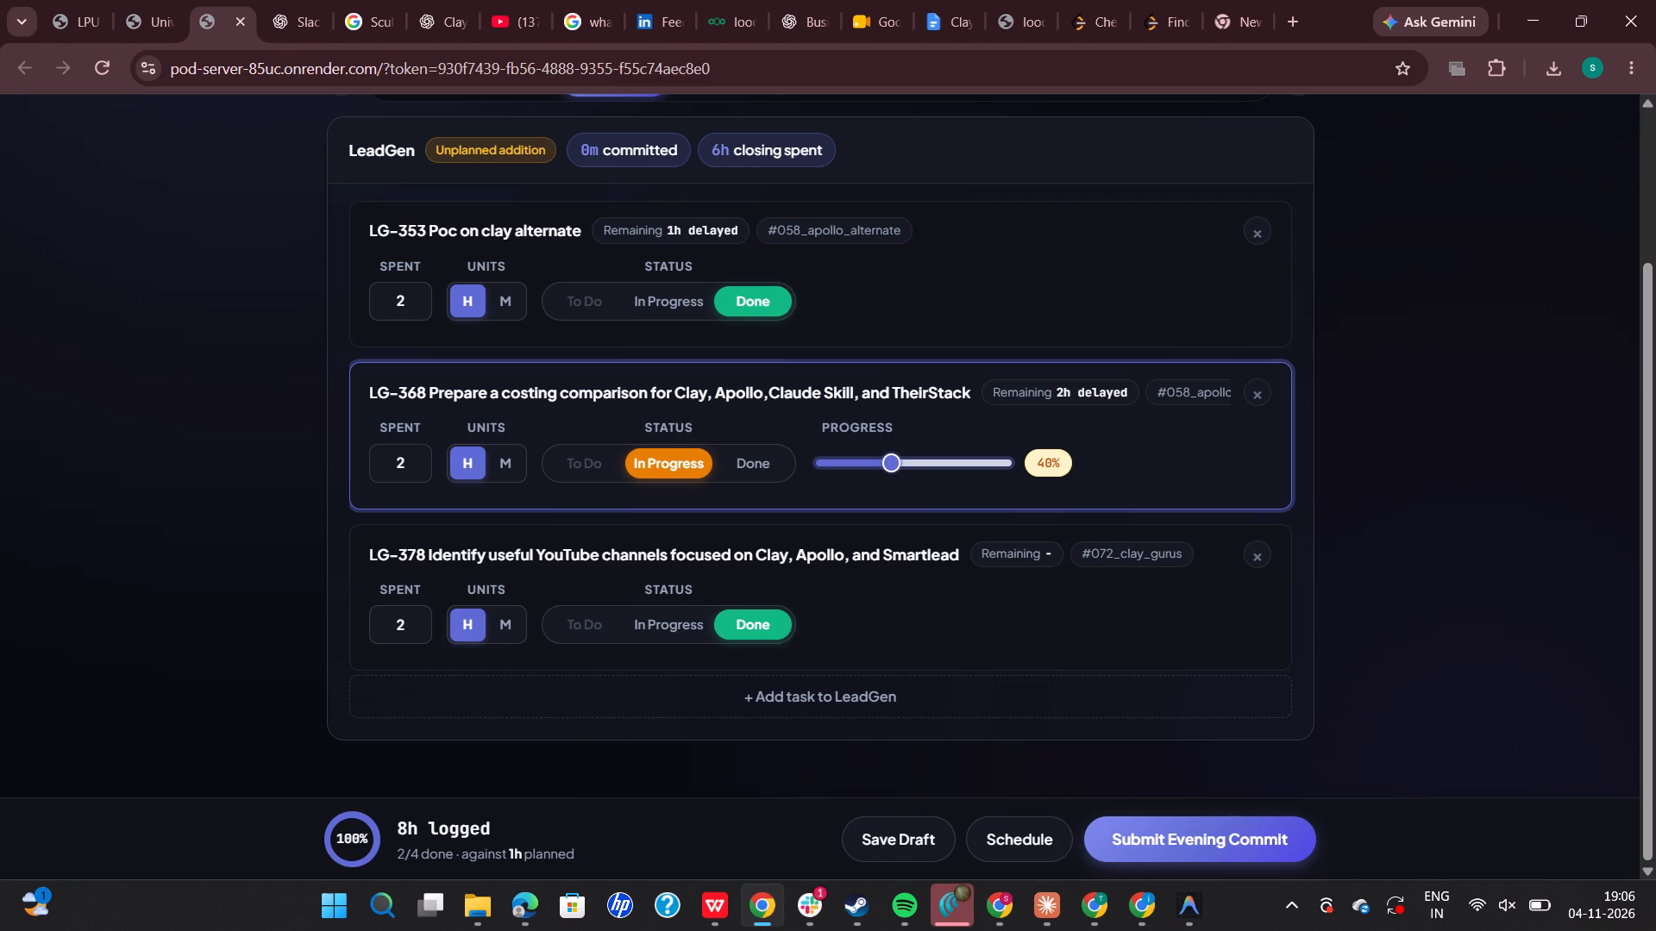
Submit the evening commit with the logged LeadGen and Tools tasks.
scroll(1076, 543, "down", 1)
left_click(1175, 830)
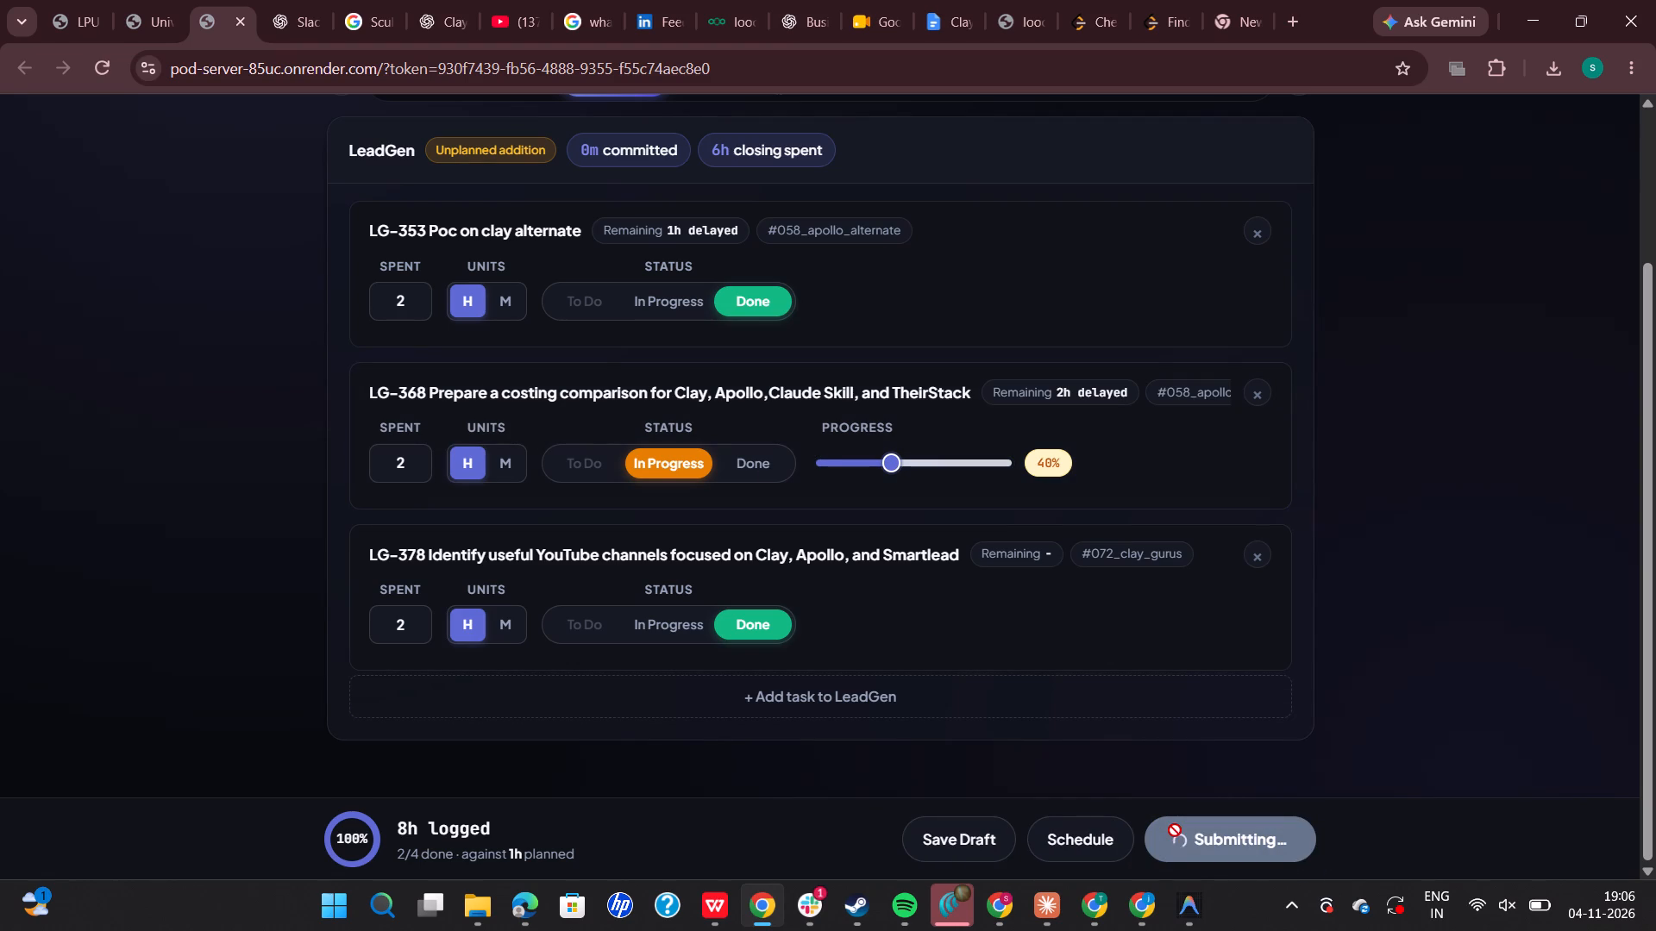
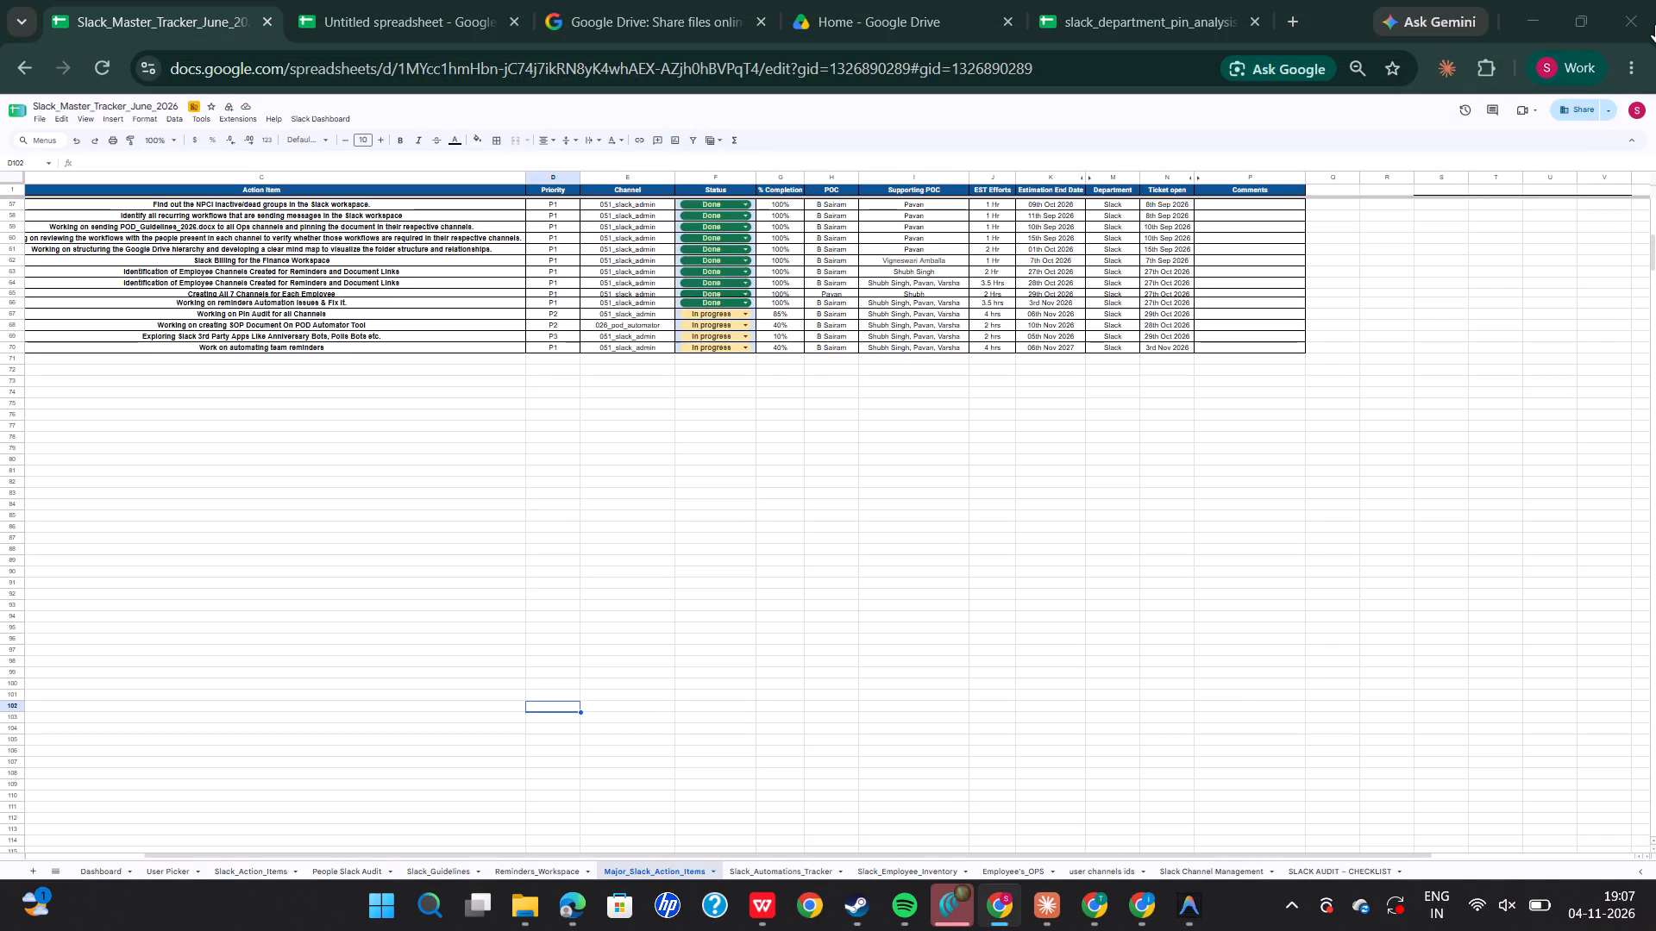
Close the browser window containing the Slack master tracker.
left_click(1640, 10)
triple_click(1640, 10)
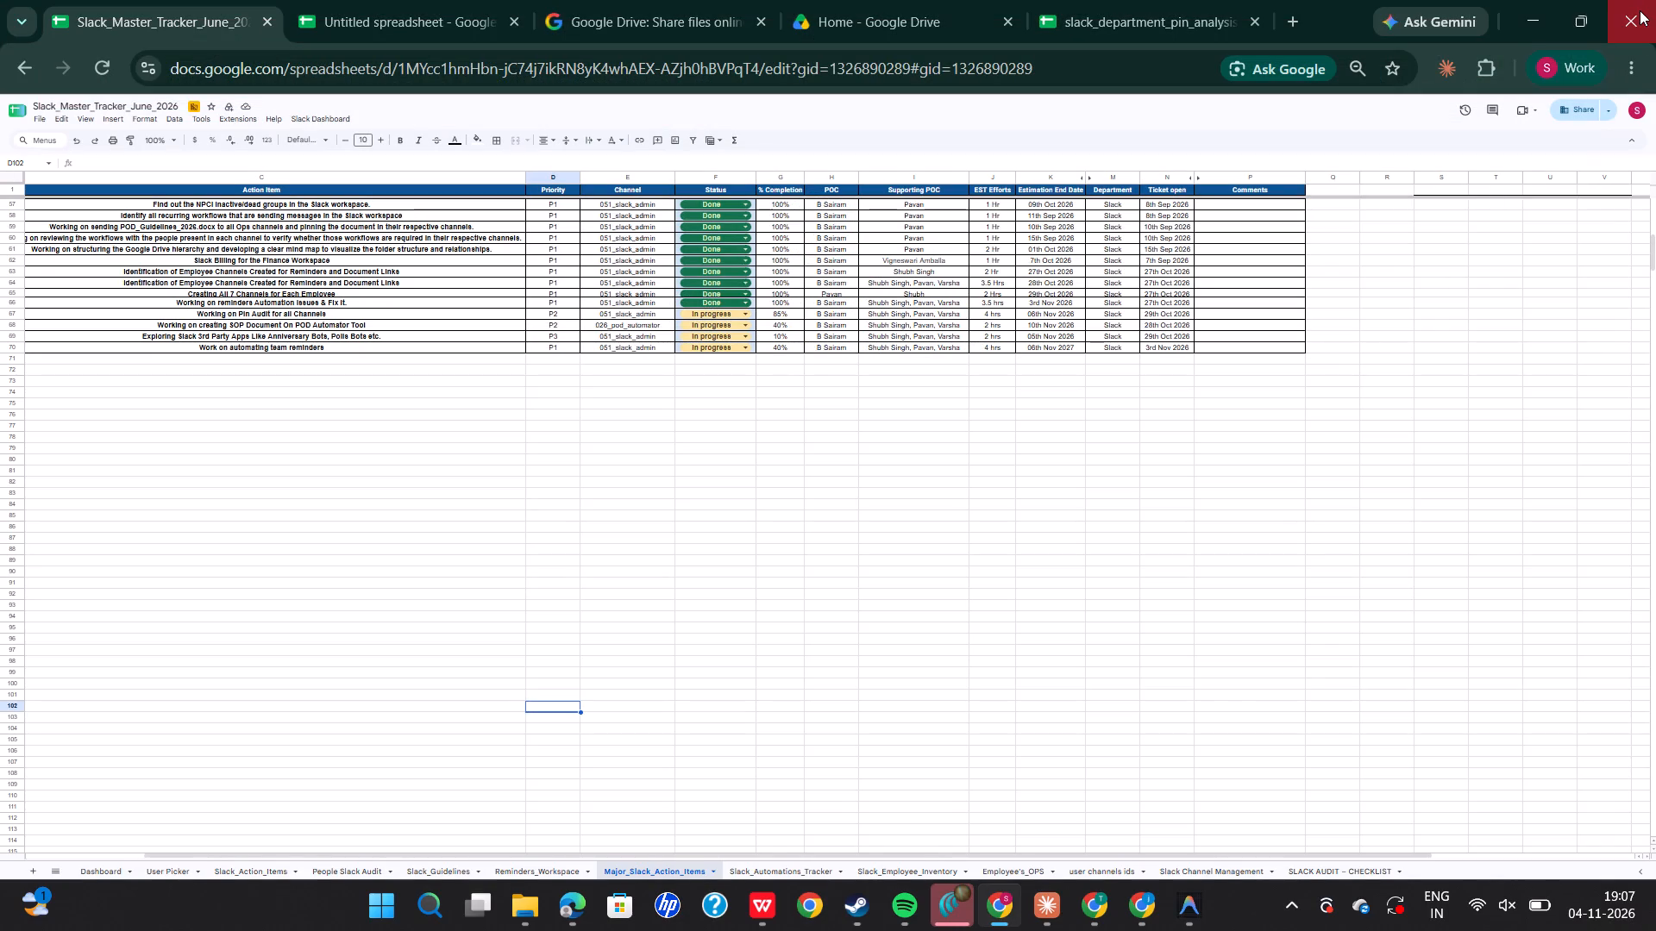
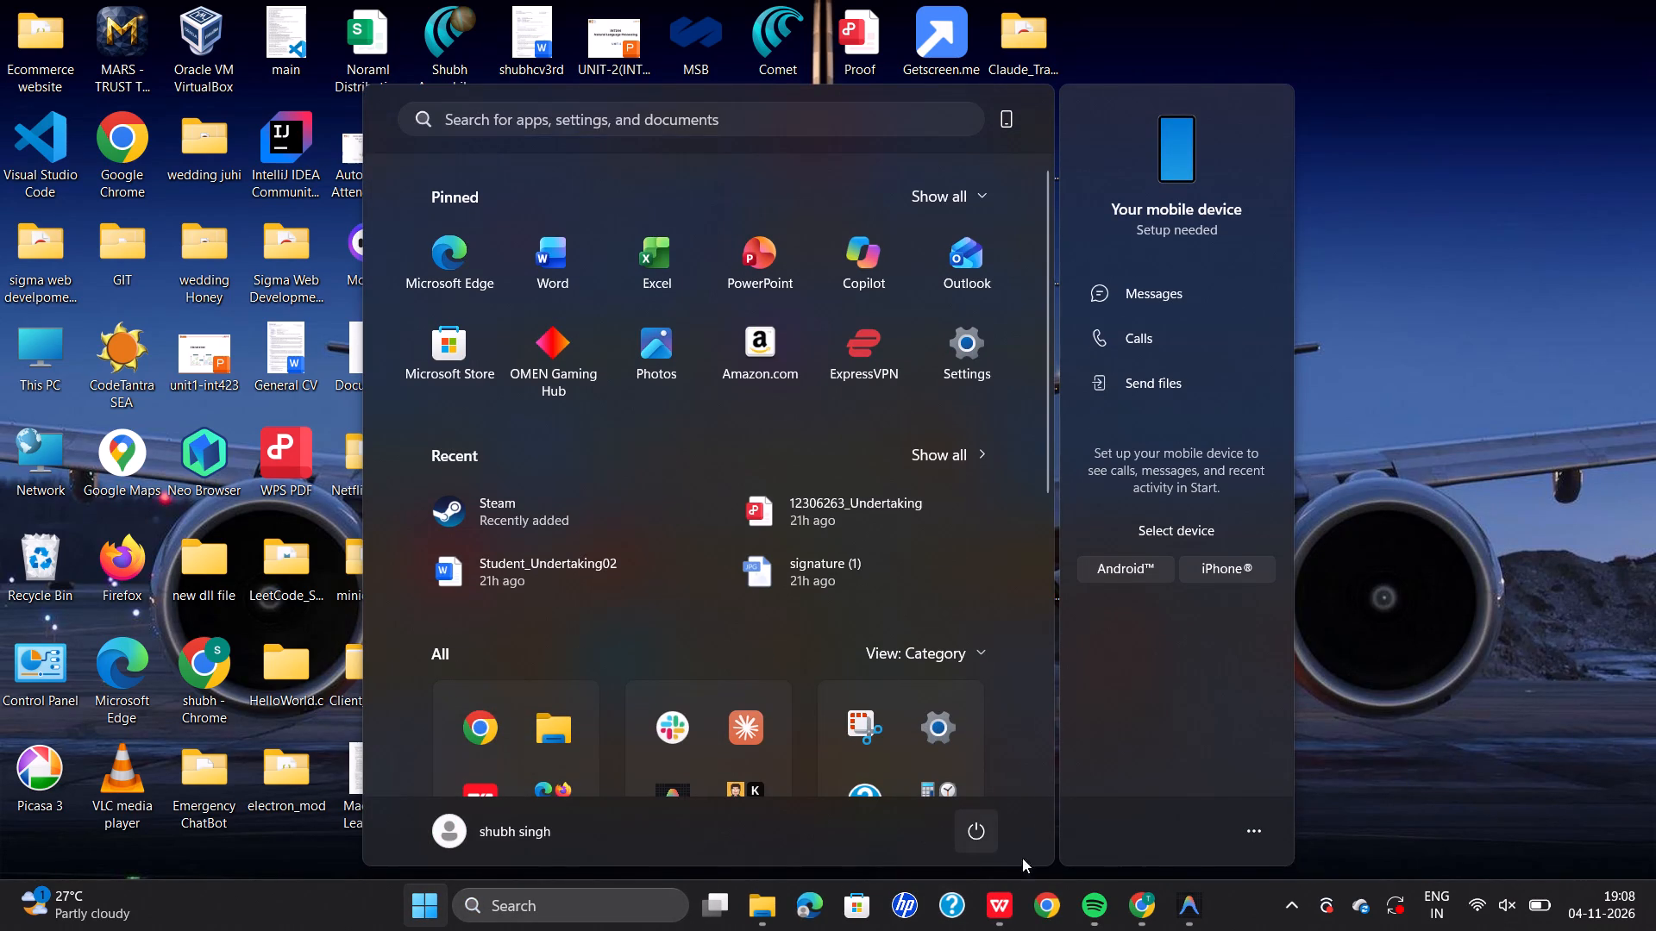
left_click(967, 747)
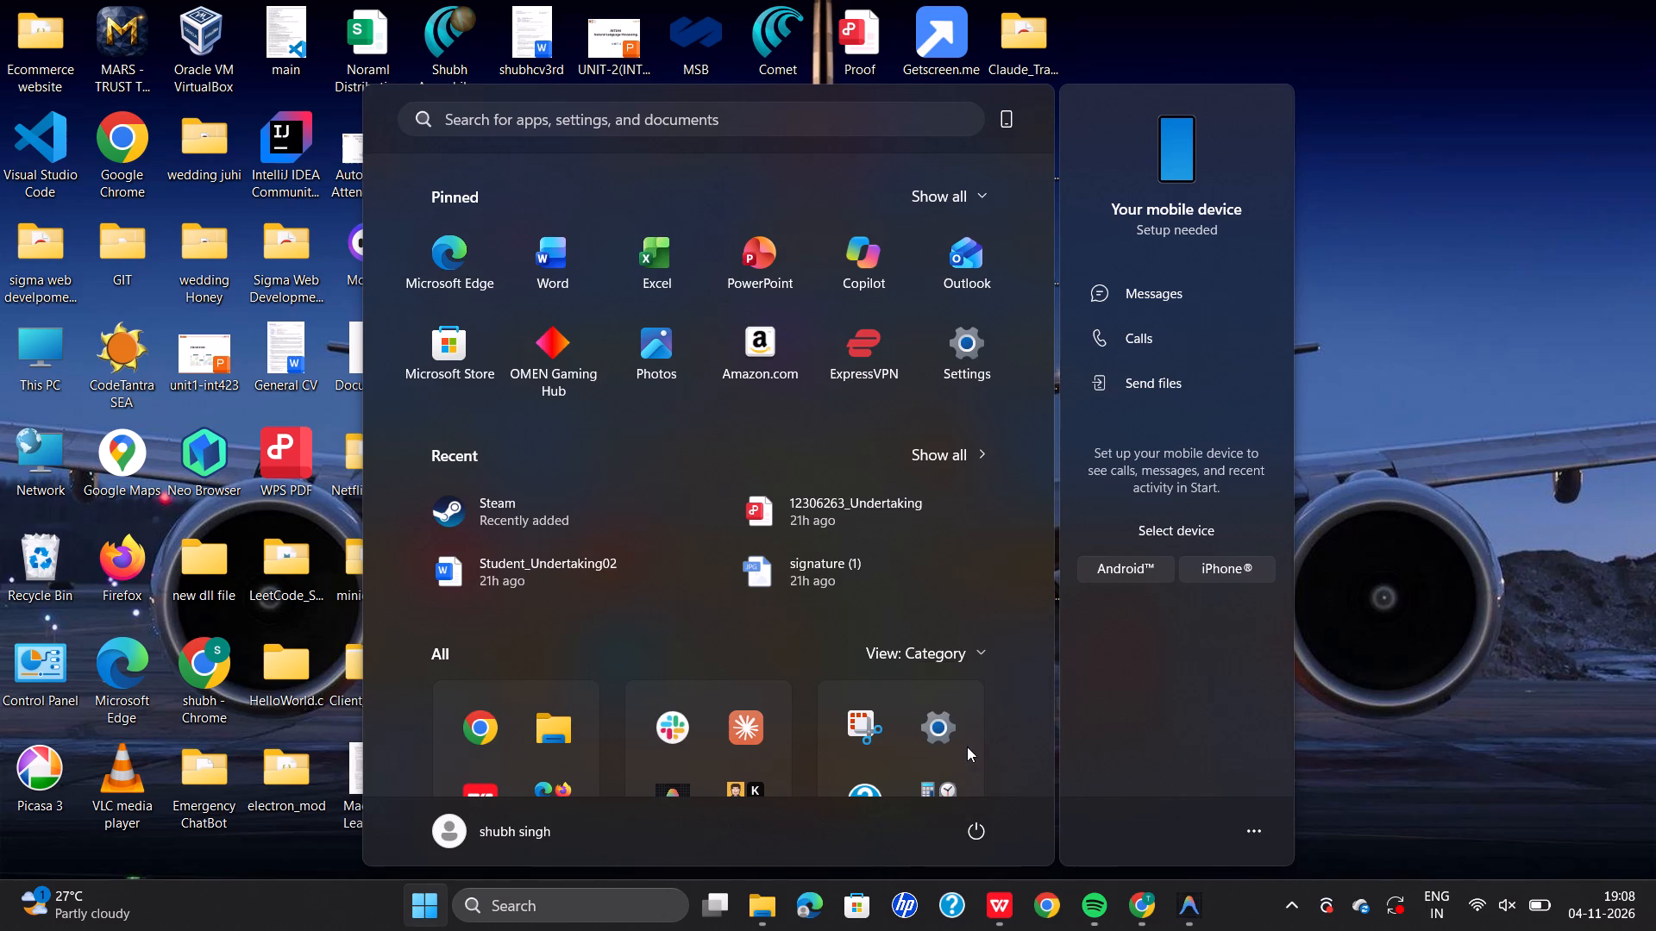